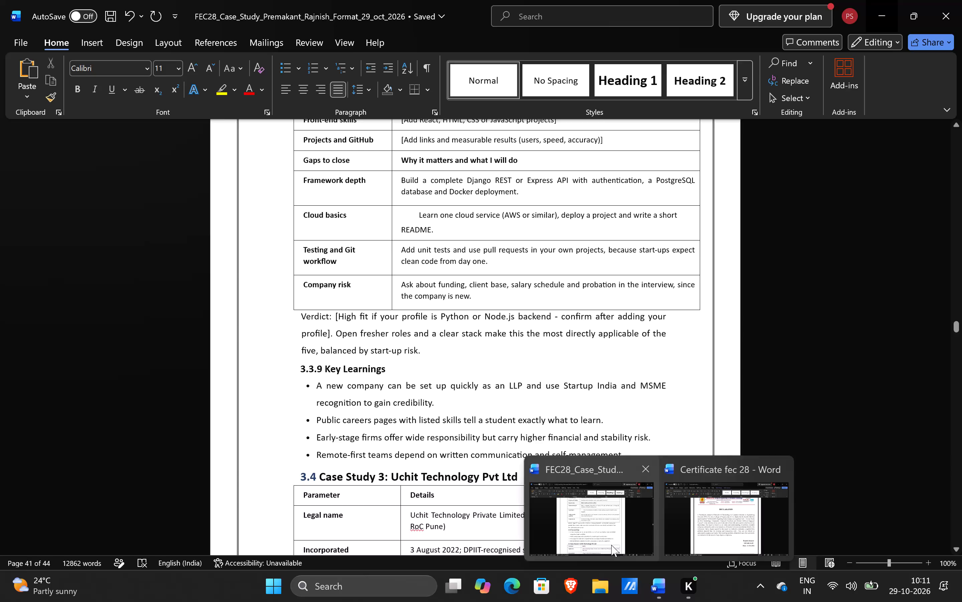
Switch to the Certificate fec 28 document and join "bona fide" into "bonafide" in the declaration paragraph.
click(698, 524)
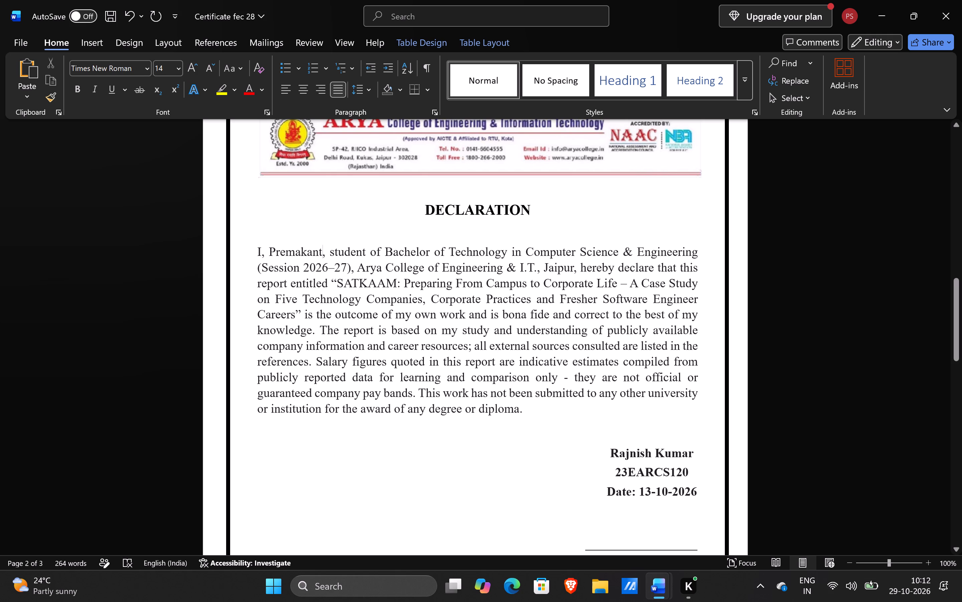
click(529, 317)
key(BackSpace)
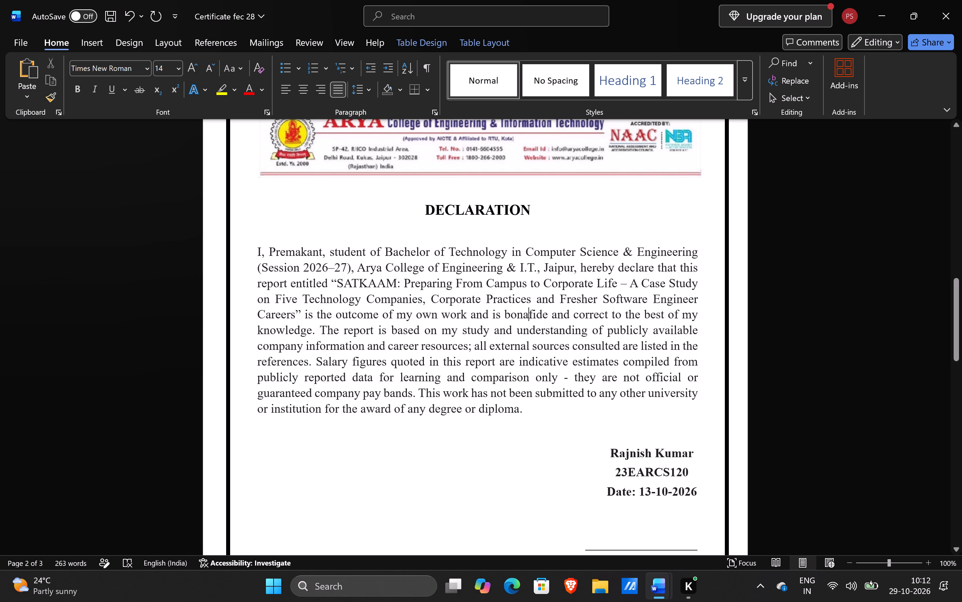
Replace the signatory's name beneath the declaration with the student's first name used in its opening line.
click(698, 452)
key(Left)
key(BackSpace)
key(BackSpace)
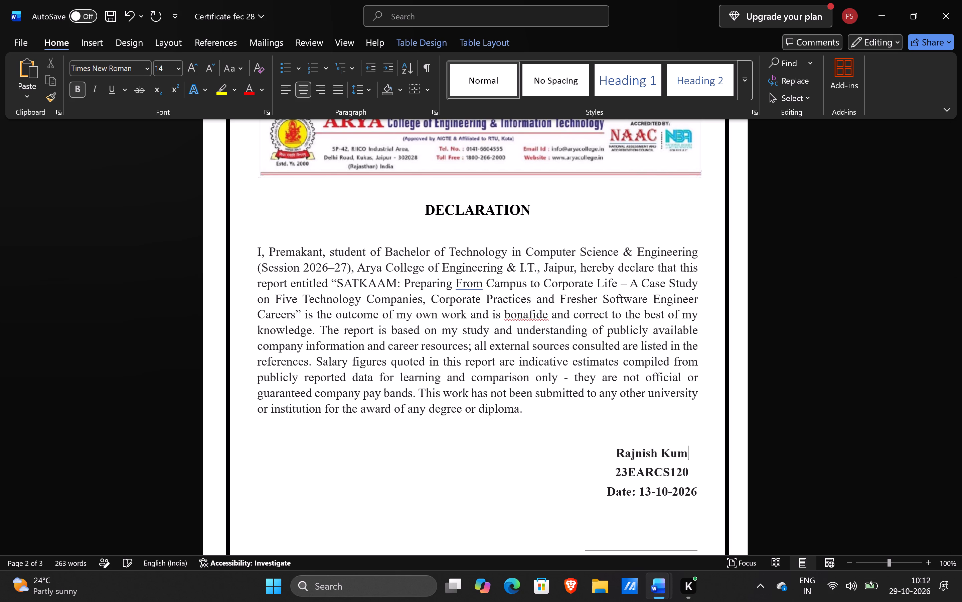
key(BackSpace)
key(BackSpace)
key(BackSpace)
key(BackSpace)
key(BackSpace)
key(BackSpace)
key(BackSpace)
key(BackSpace)
key(BackSpace)
key(BackSpace)
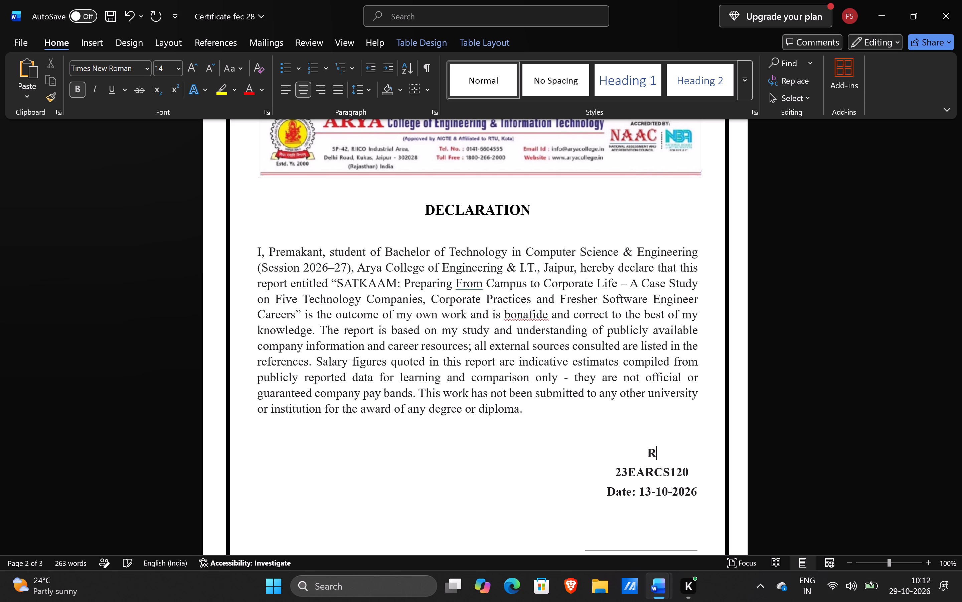
key(BackSpace)
text(Pr)
text(emakant)
Correct the last two digits of the student's roll number beneath the declaration.
click(693, 470)
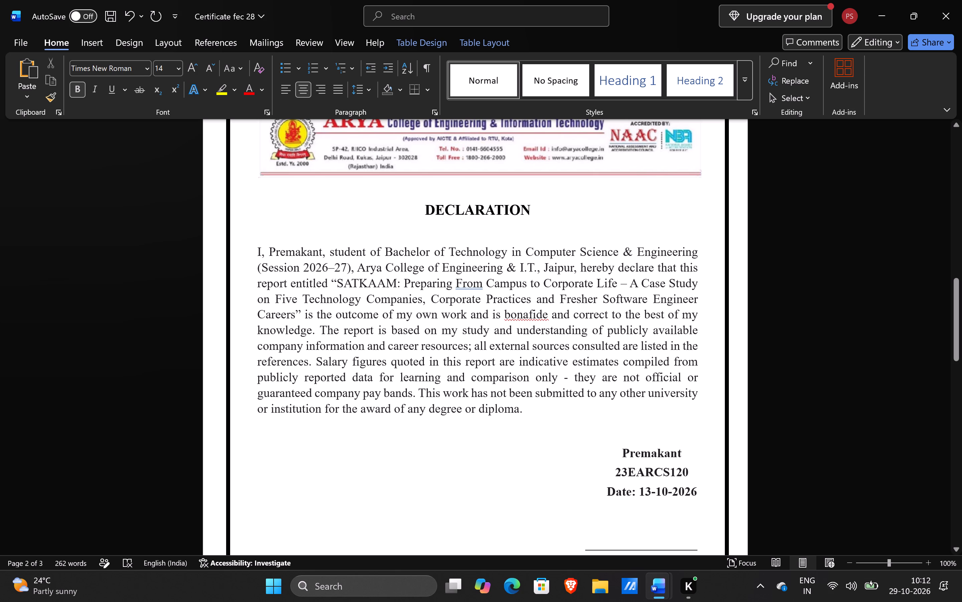
key(BackSpace)
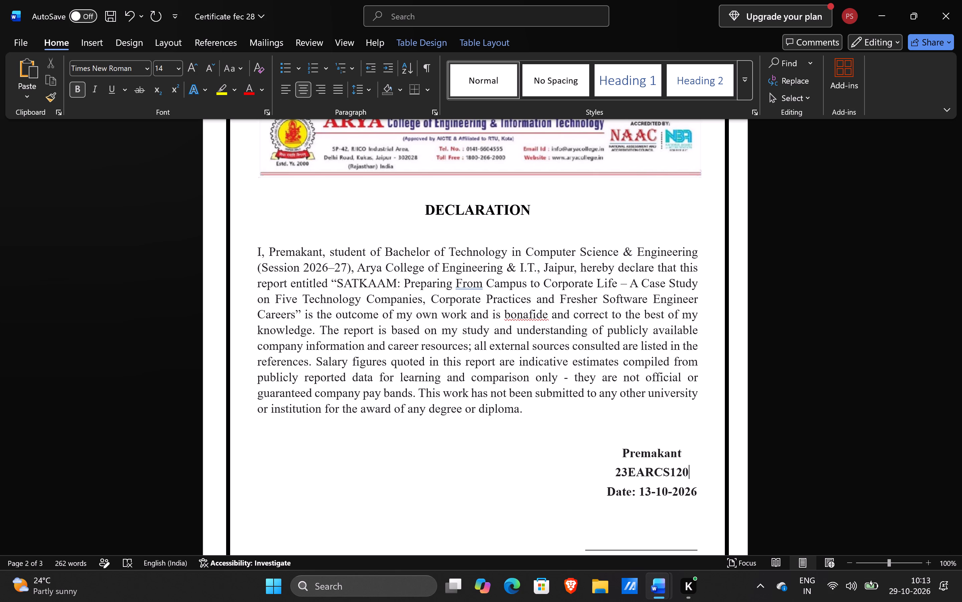
key(BackSpace)
key(BackSpace)
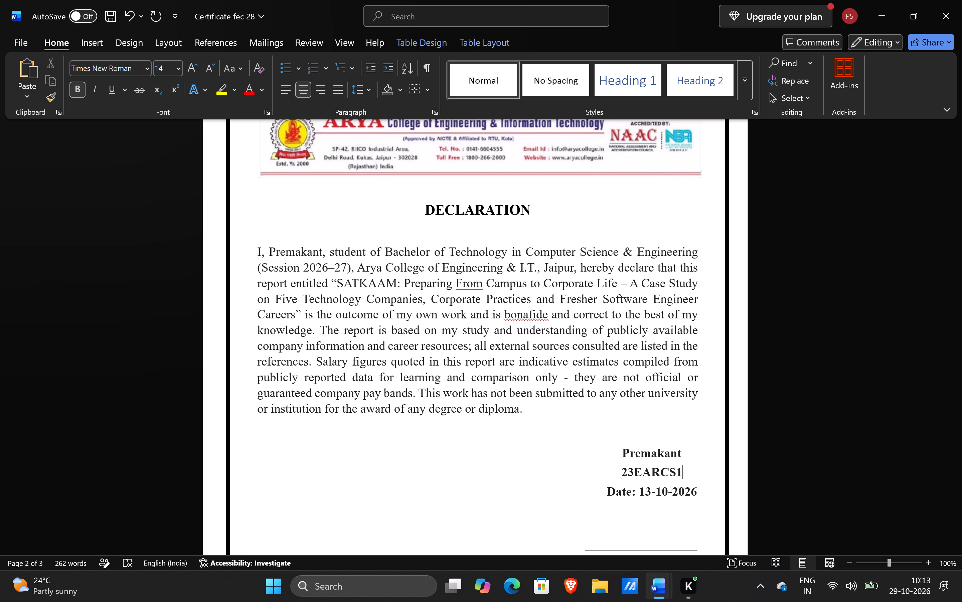
text(09)
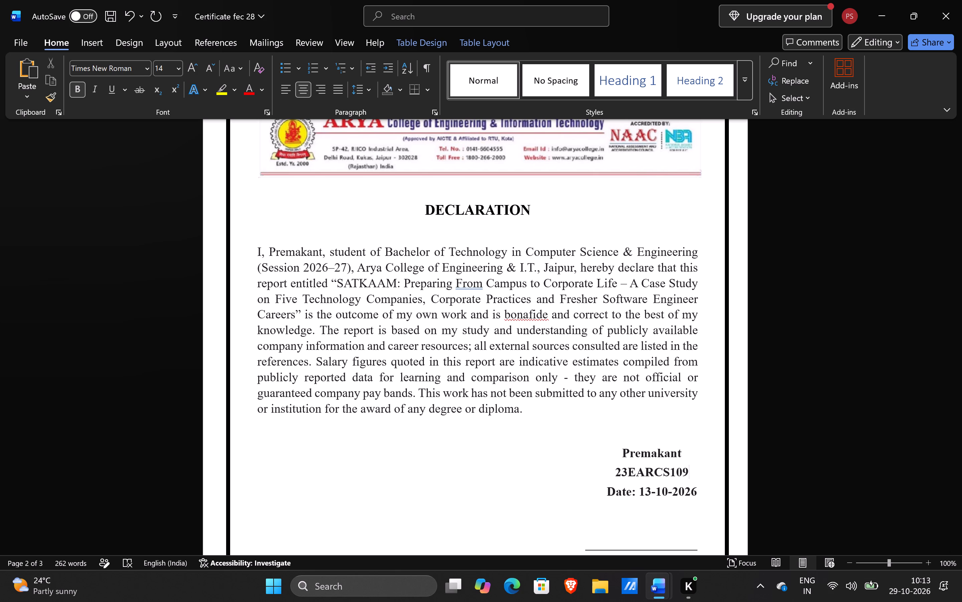
Review the certificate of approval, the declaration page and the blank last page of the document.
scroll(670, 469, down, 1)
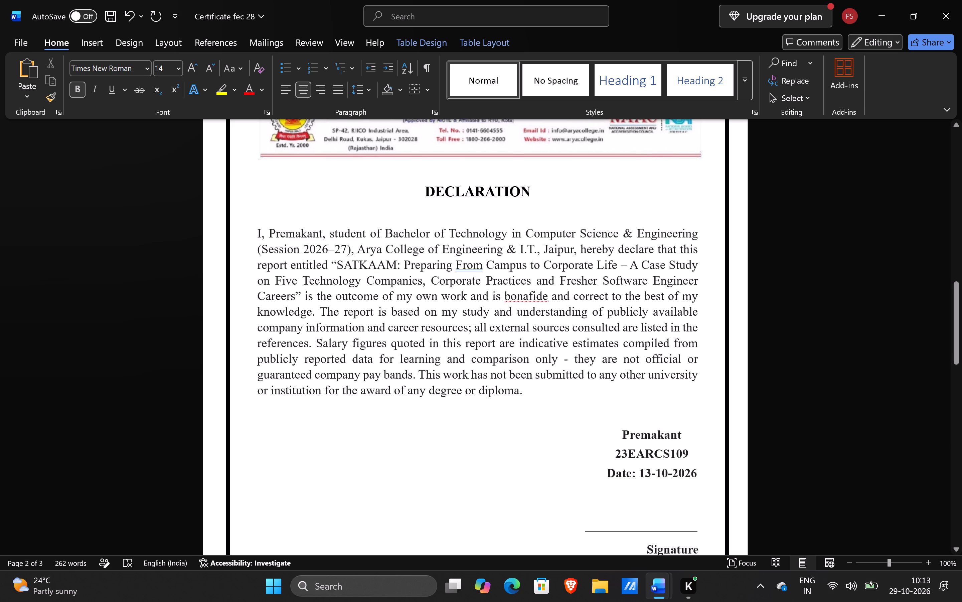
scroll(670, 469, down, 10)
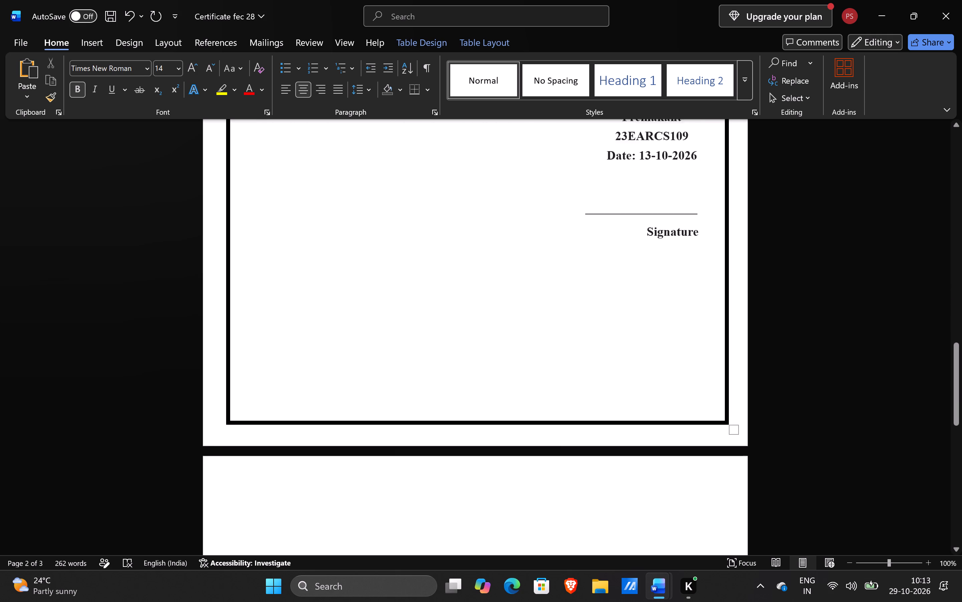
scroll(670, 470, down, 10)
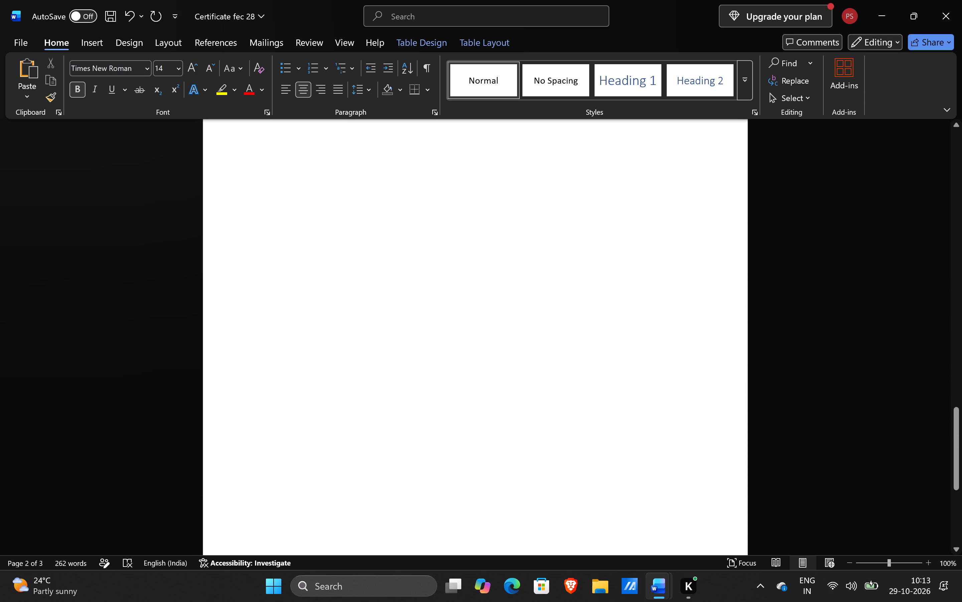
scroll(670, 470, down, 16)
scroll(670, 470, up, 20)
scroll(673, 476, up, 17)
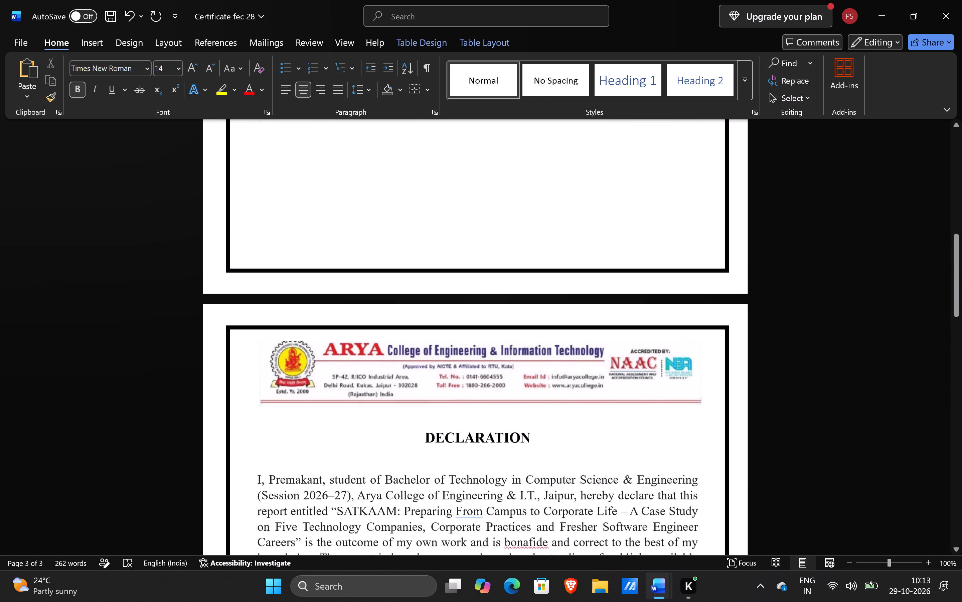
scroll(673, 476, up, 16)
scroll(673, 476, up, 8)
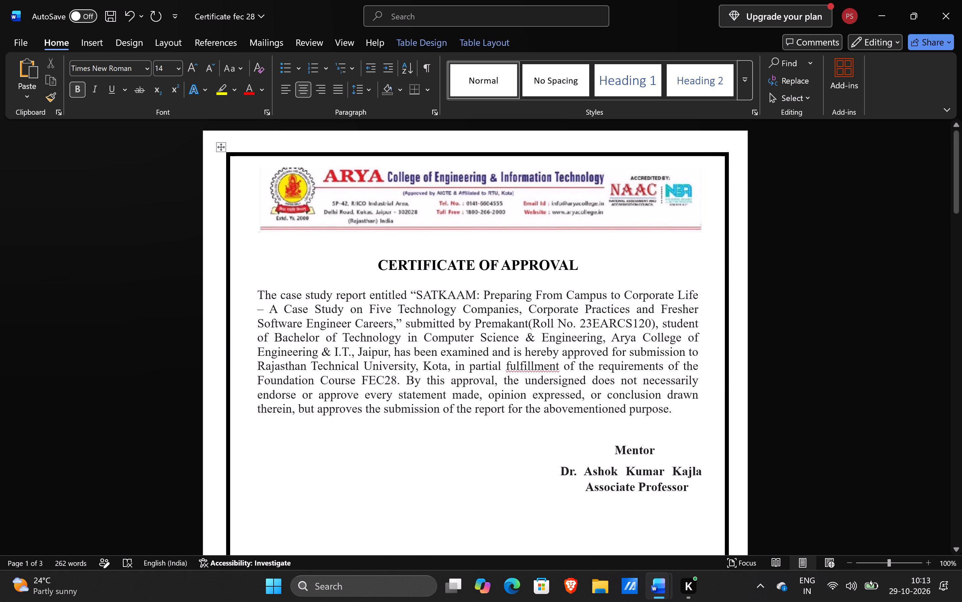
scroll(506, 282, down, 15)
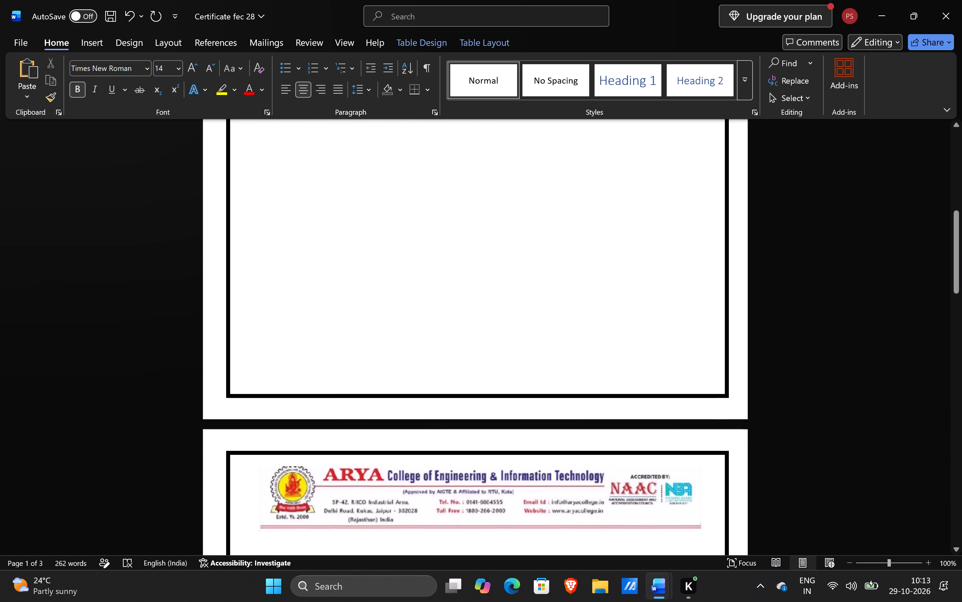
scroll(506, 282, down, 12)
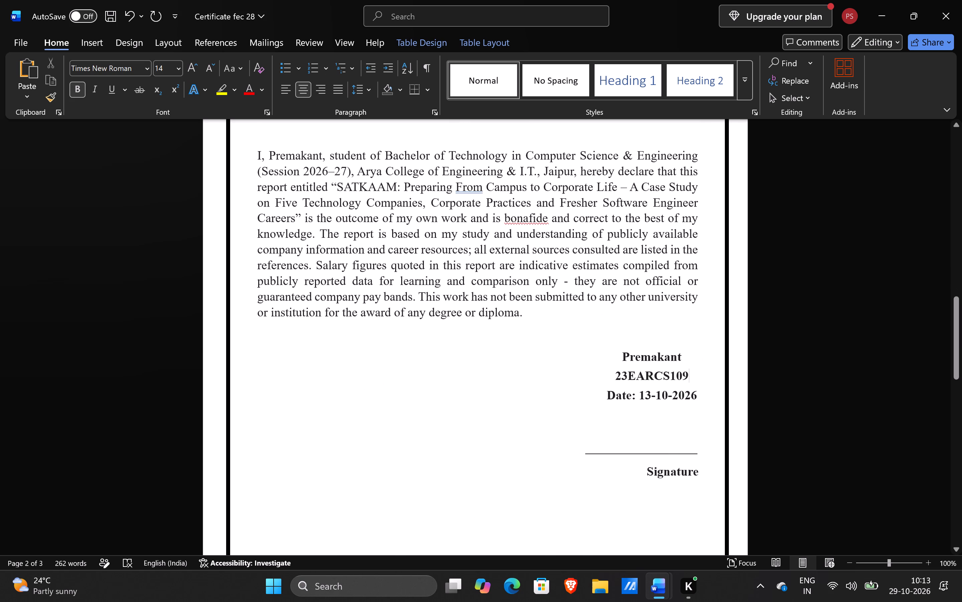
scroll(506, 282, up, 8)
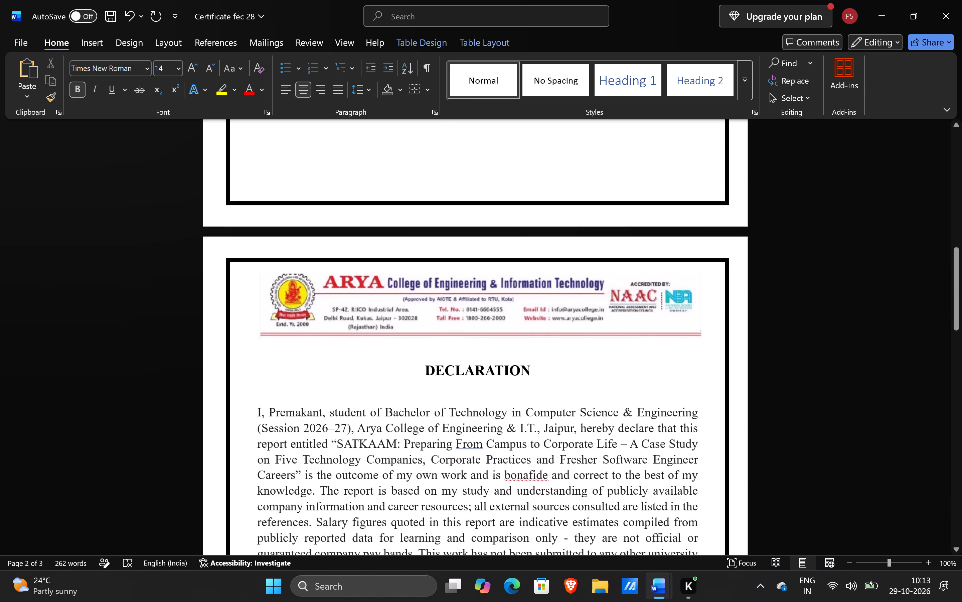
scroll(506, 284, up, 17)
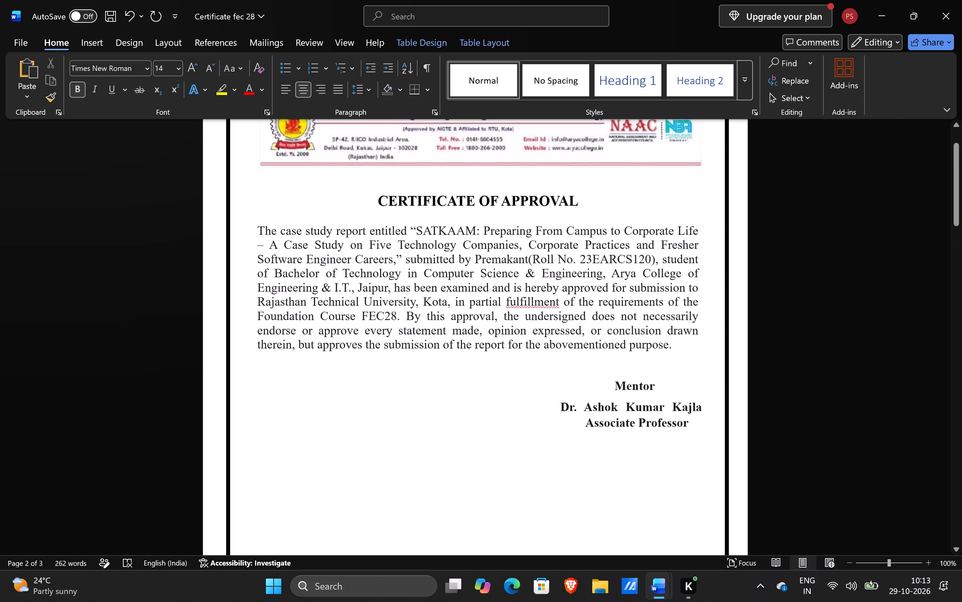
scroll(501, 263, up, 7)
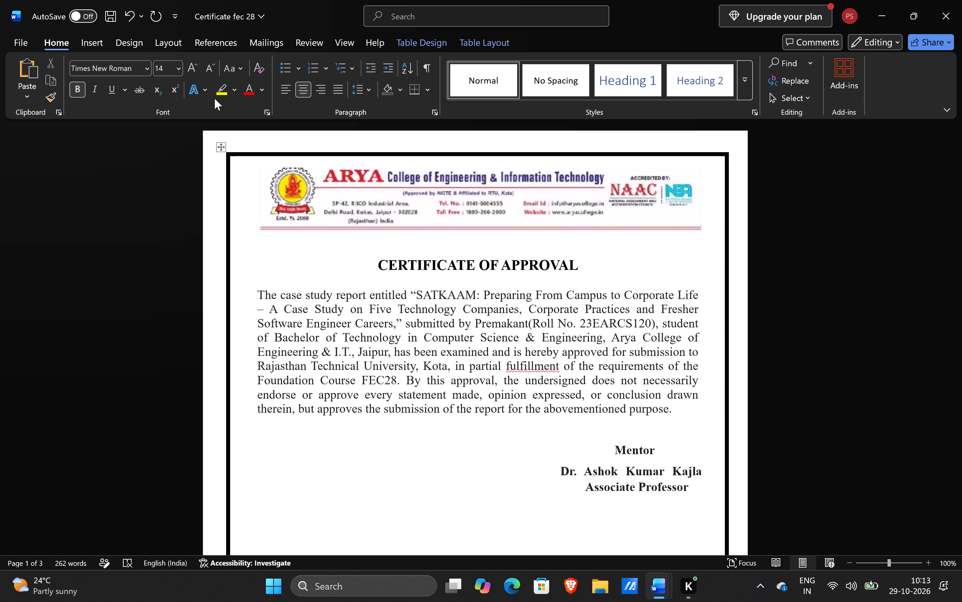
Save the Certificate fec 28 document.
click(107, 13)
Check the saved certificate document's file name and location details.
click(328, 14)
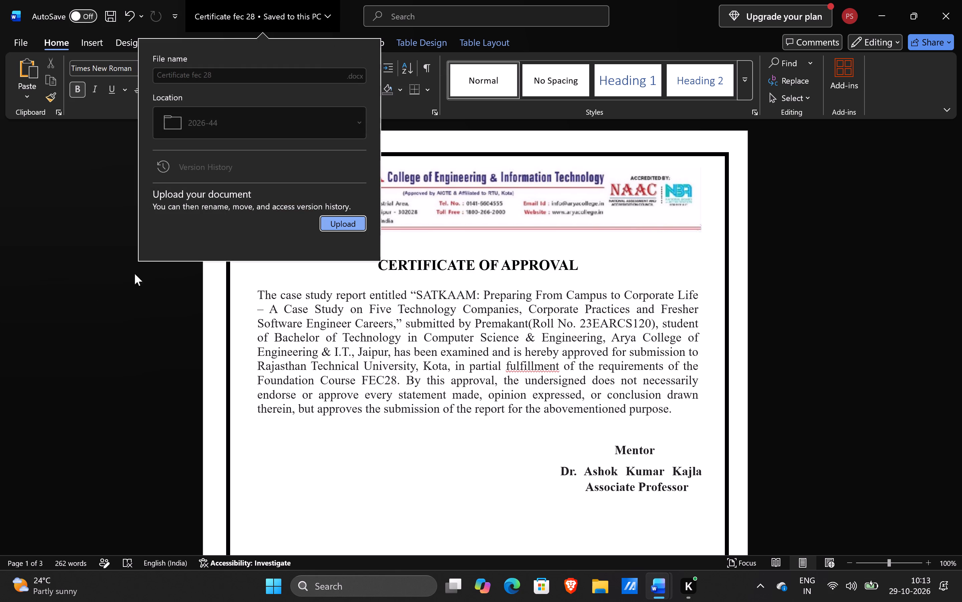
click(42, 290)
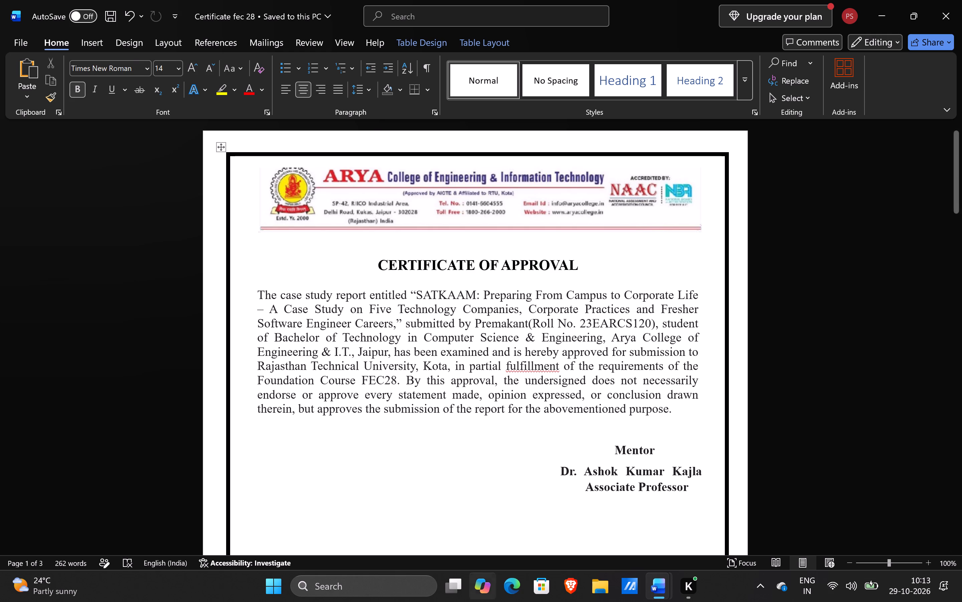
Switch to File Explorer, examine the contents of New Volume (D:), and return to the certificate document.
click(603, 590)
click(603, 590)
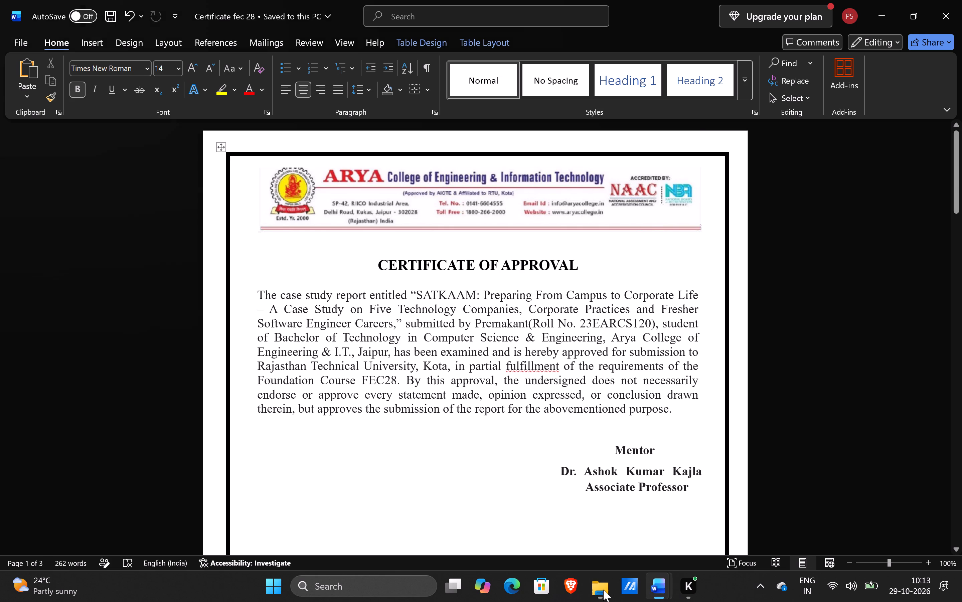
click(603, 590)
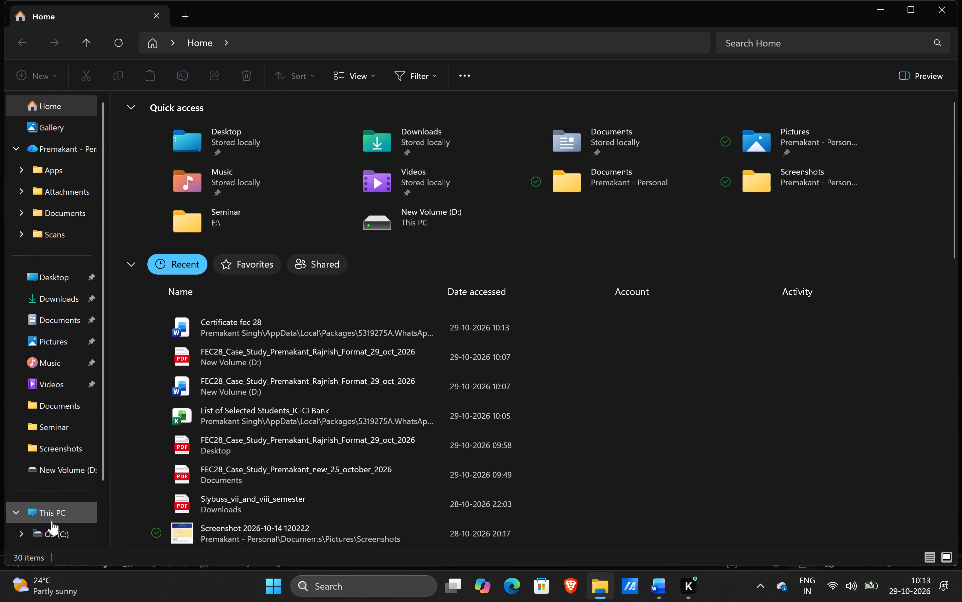
scroll(58, 511, down, 2)
click(77, 479)
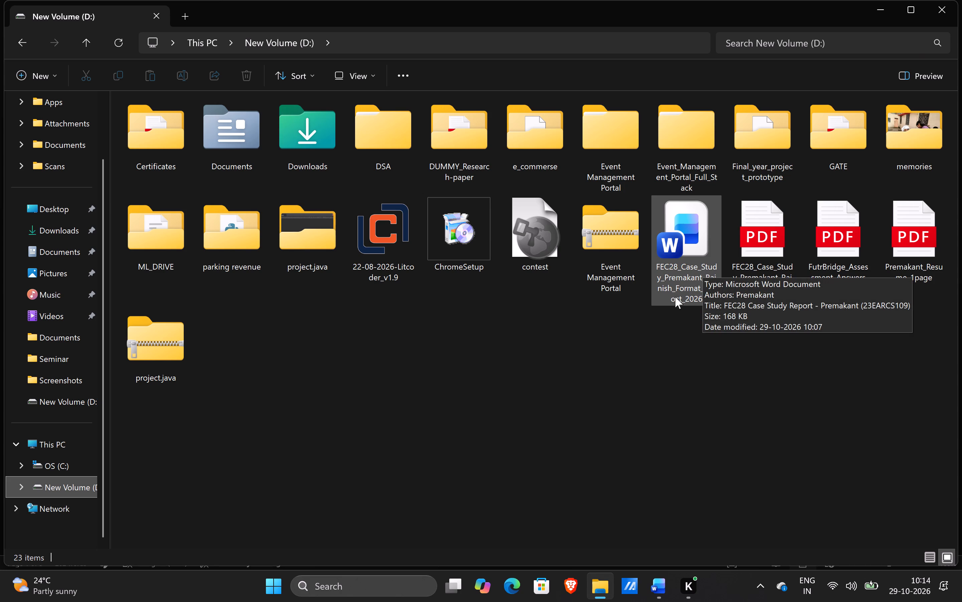
click(885, 7)
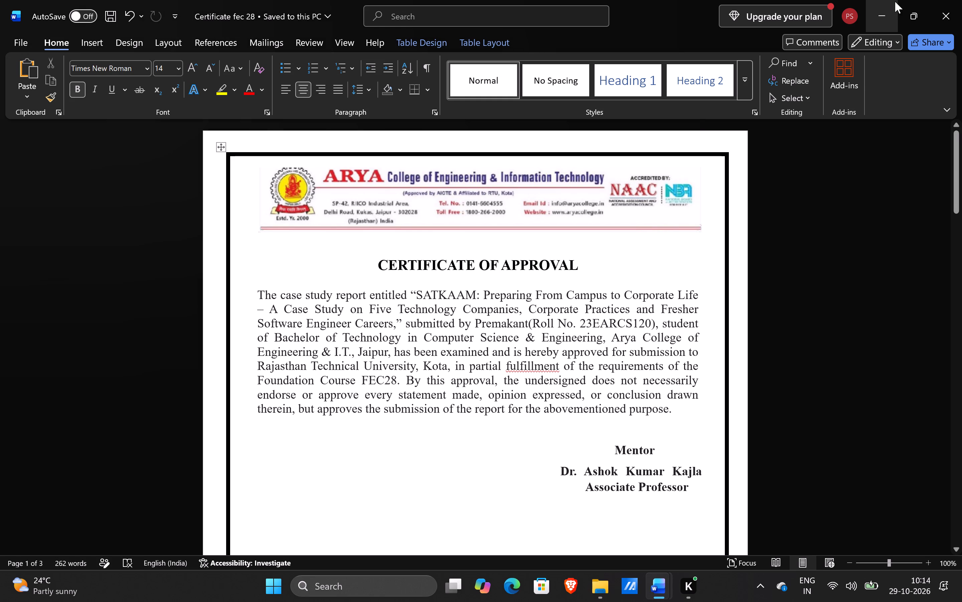
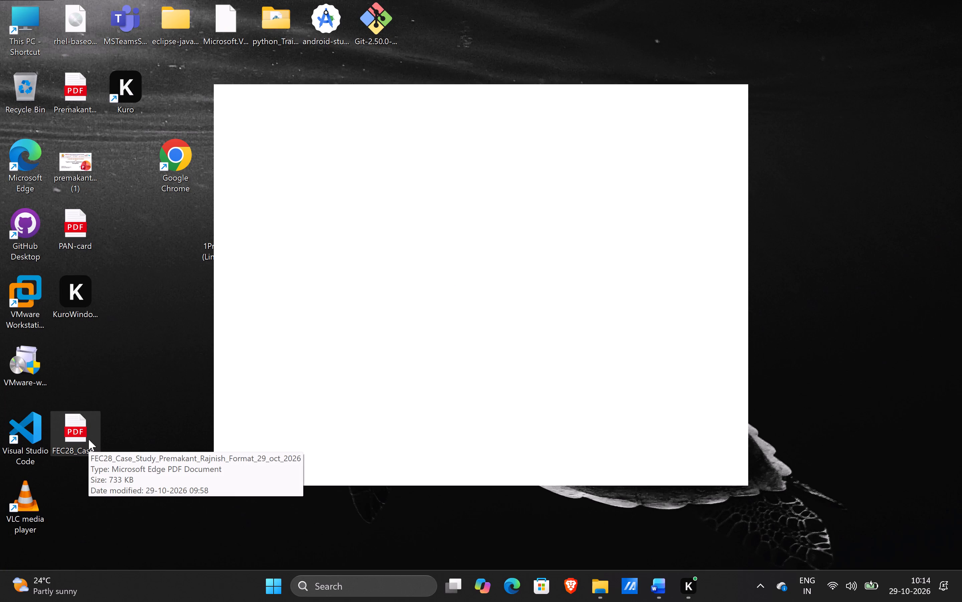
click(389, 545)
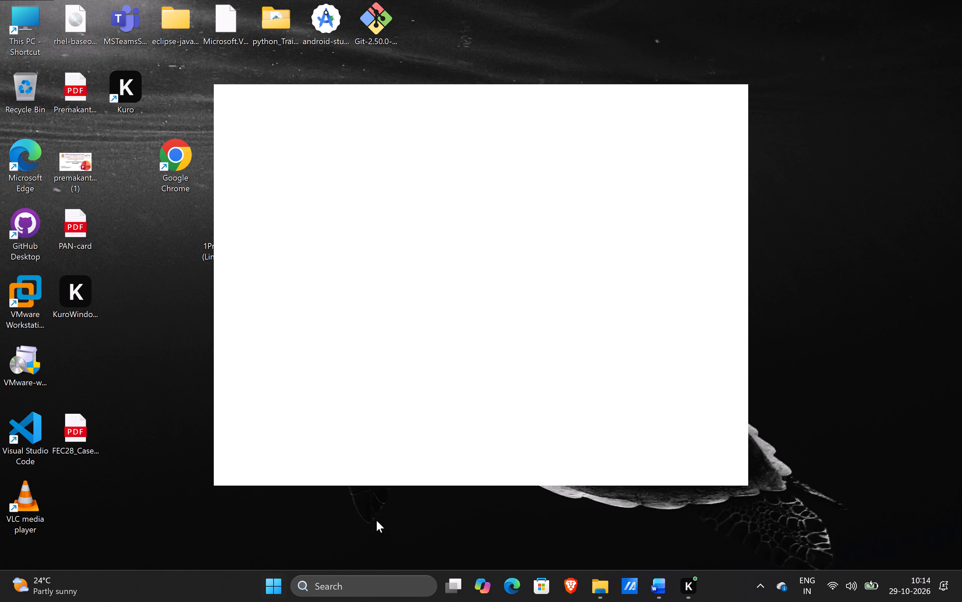
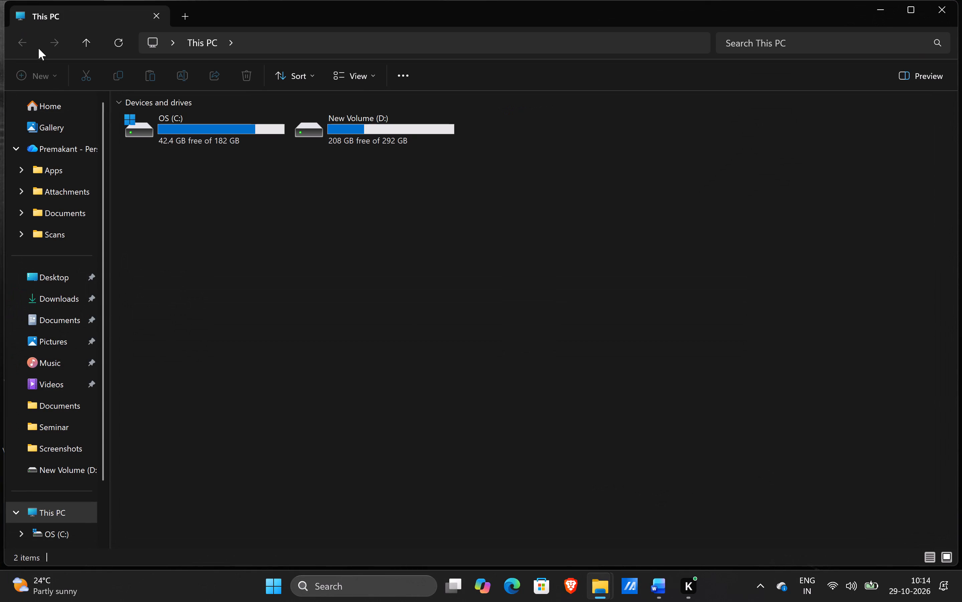
Look through the Desktop, Downloads, Documents and Pictures folders and the New Volume (D:) drive for the FEC28 case study files.
click(60, 270)
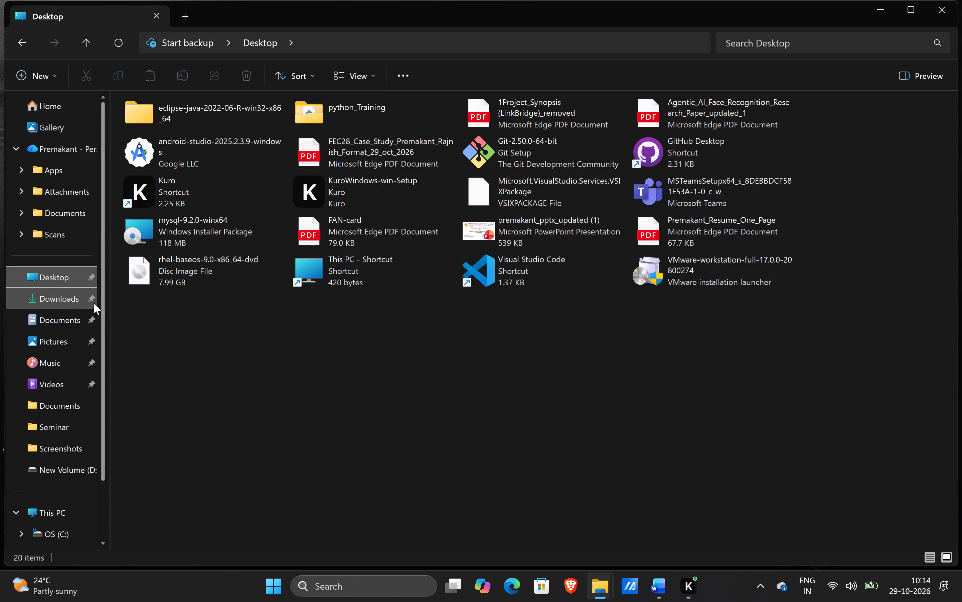
click(73, 297)
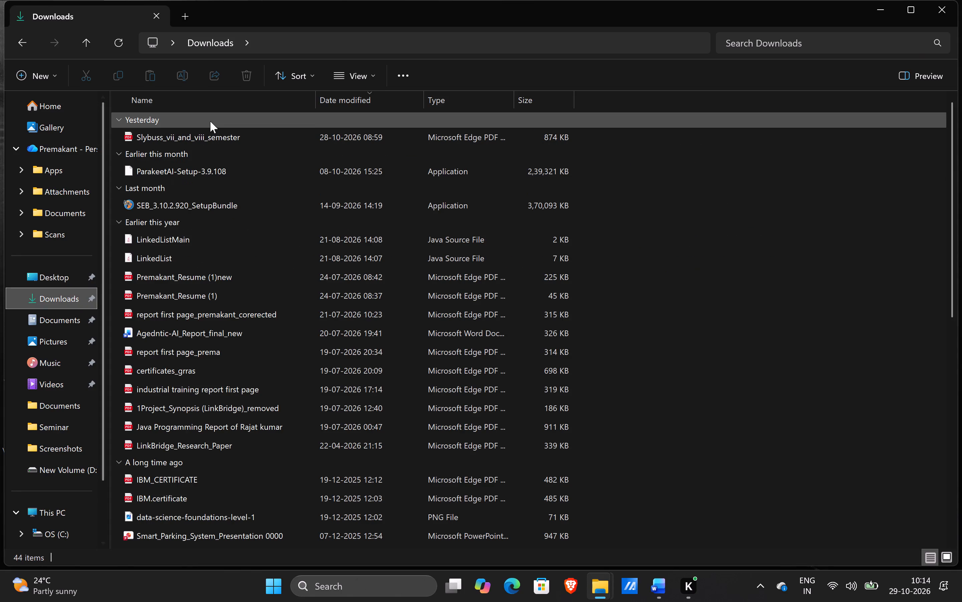
scroll(212, 245, down, 2)
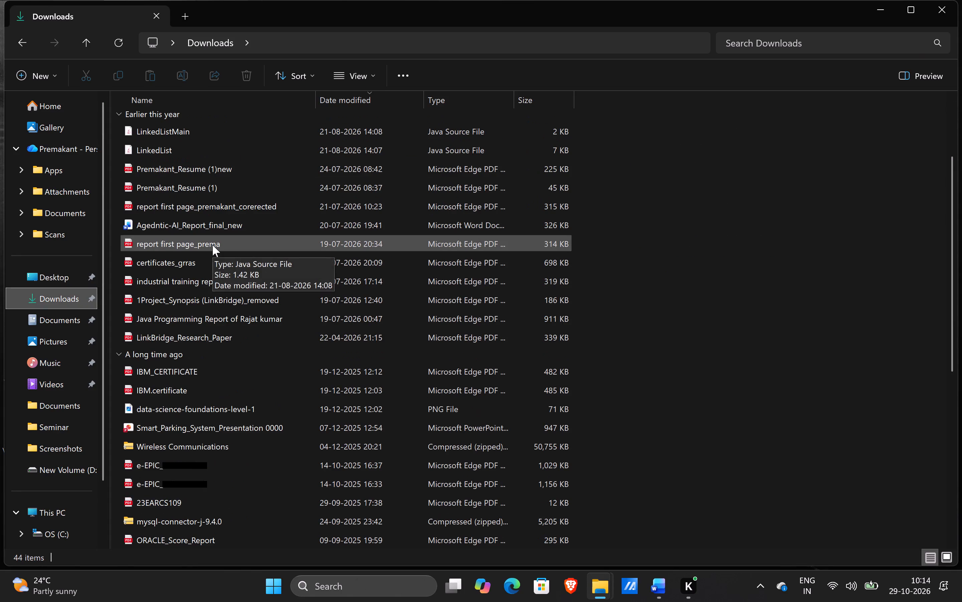
scroll(201, 311, down, 1)
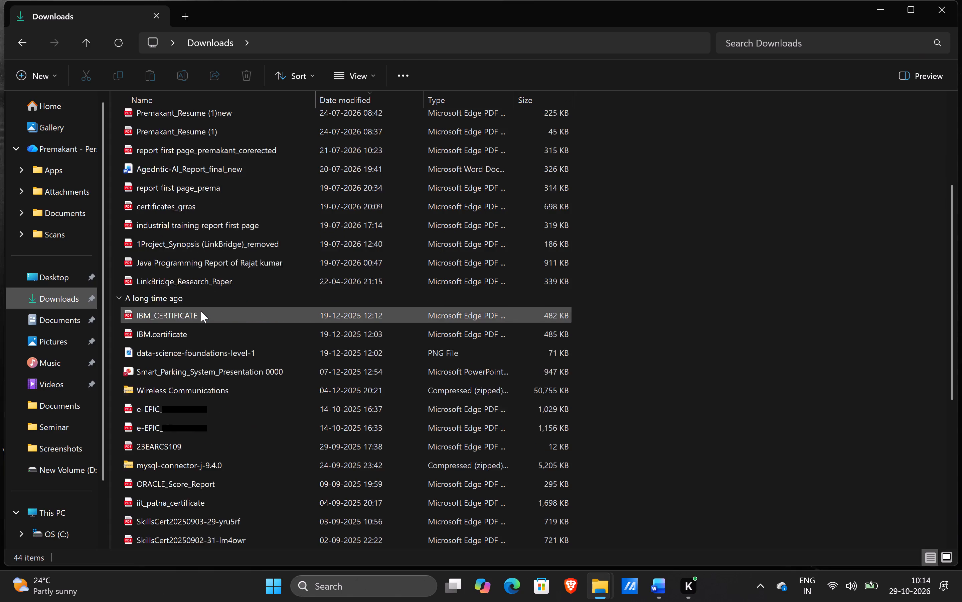
scroll(201, 311, down, 5)
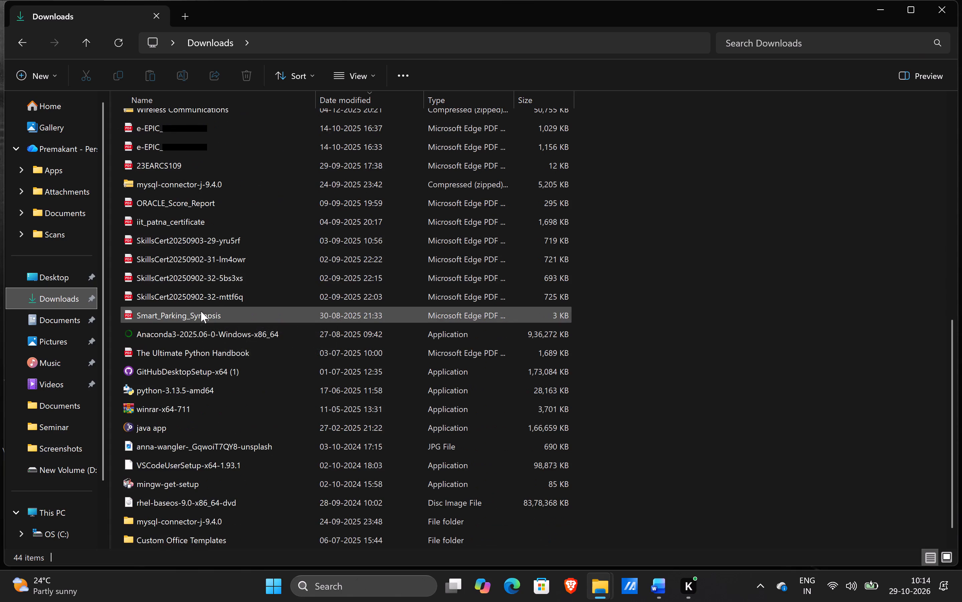
scroll(201, 311, down, 6)
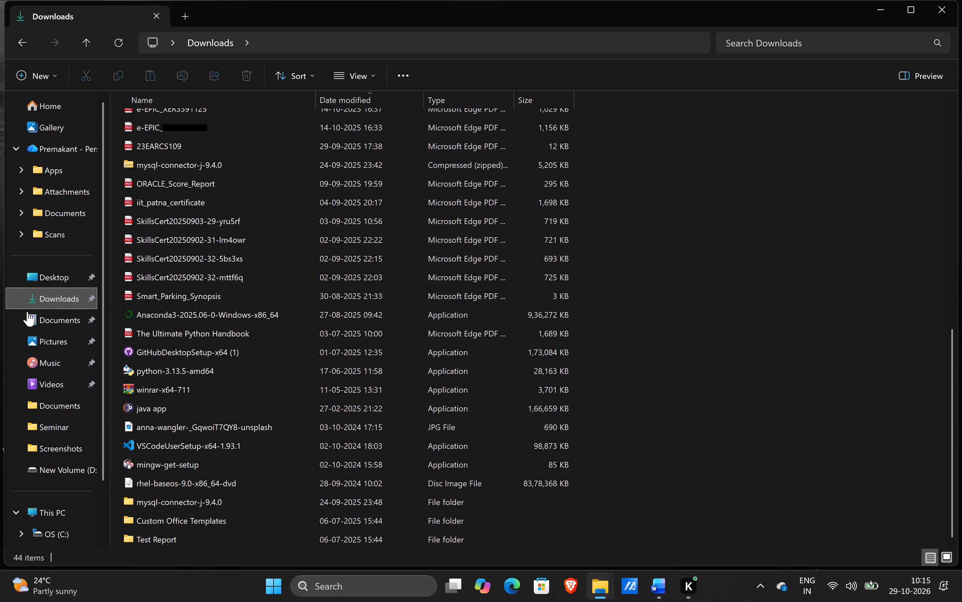
click(31, 319)
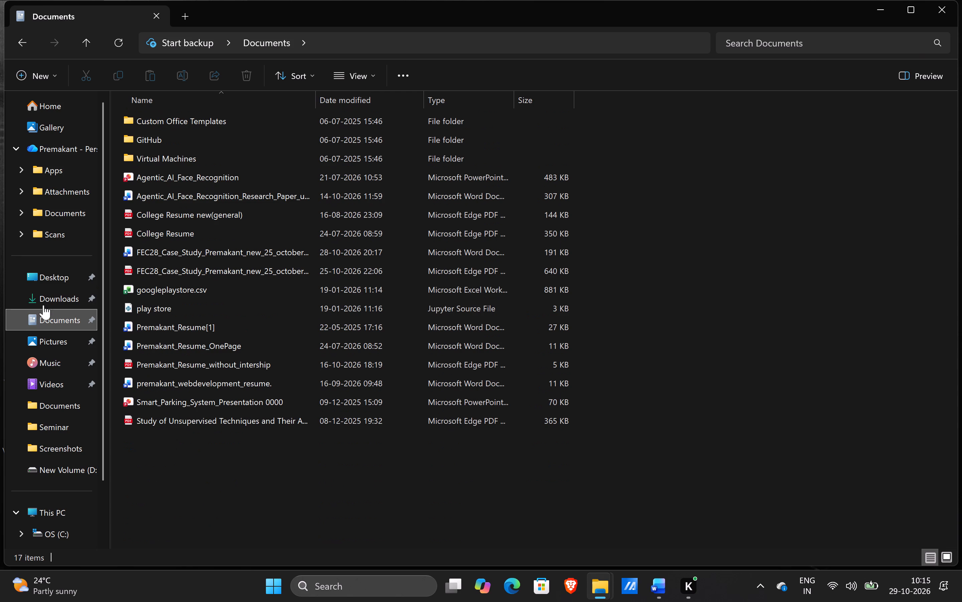
click(69, 334)
scroll(236, 186, down, 2)
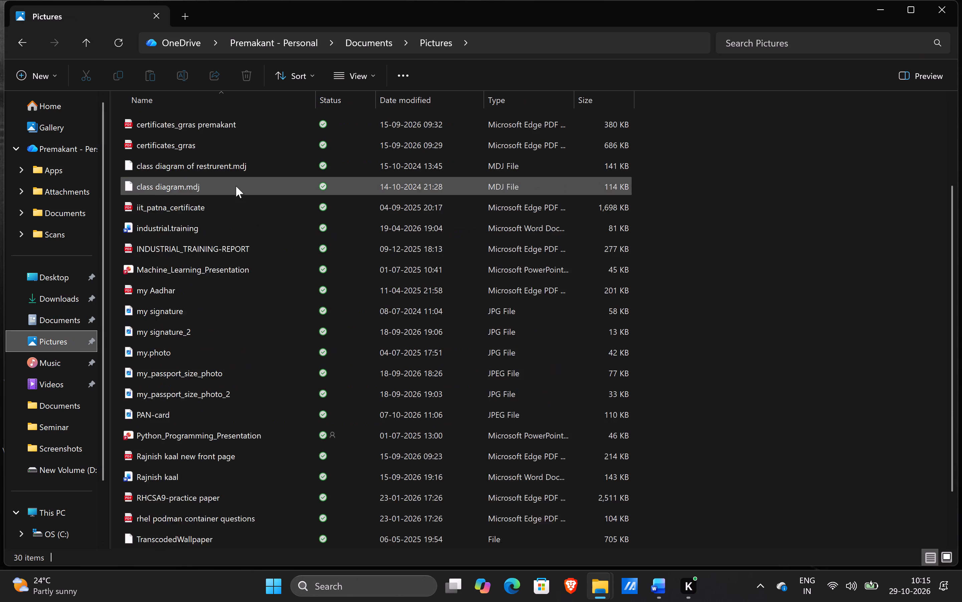
scroll(236, 186, down, 5)
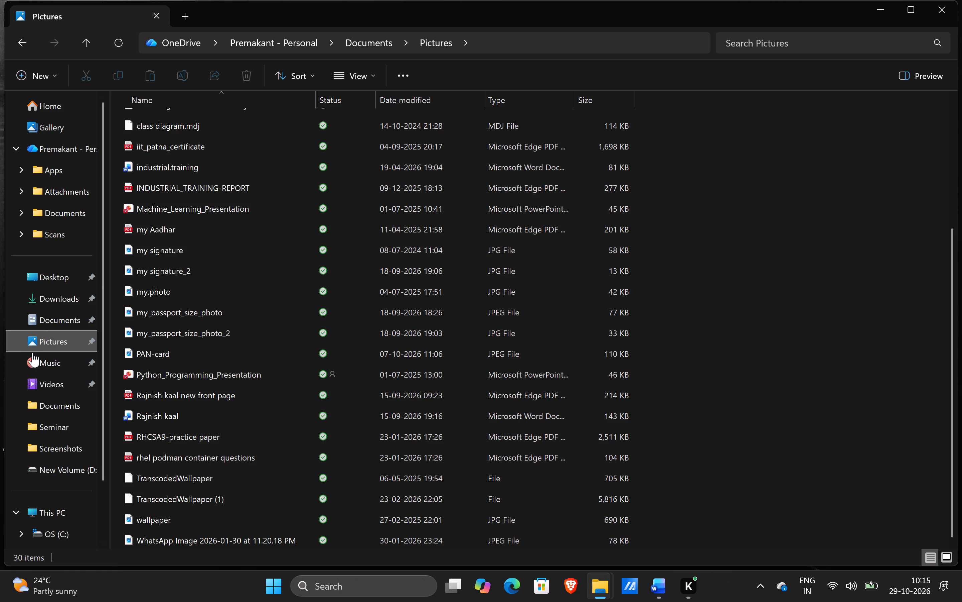
scroll(68, 398, down, 4)
click(70, 482)
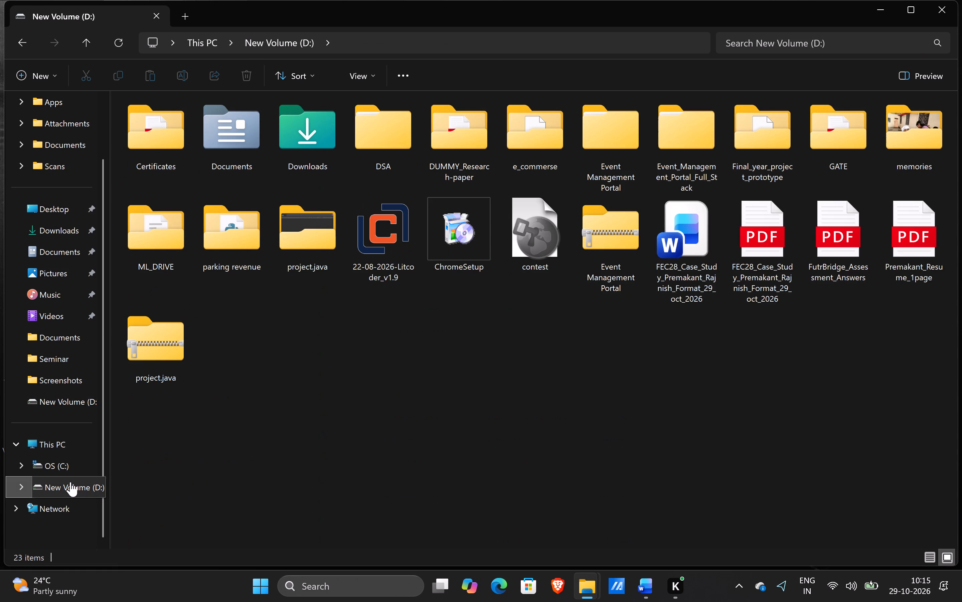
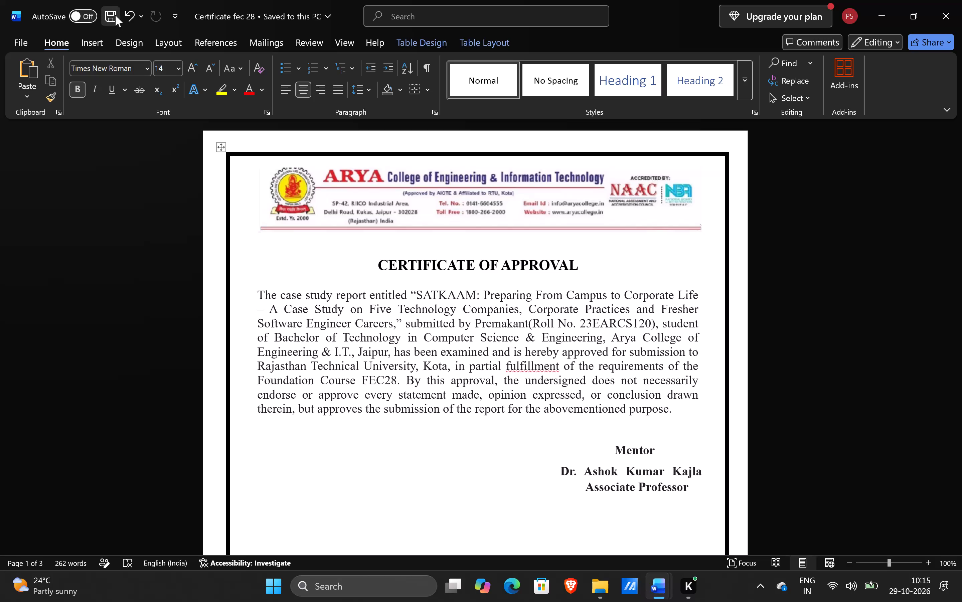
Check the file name and save location of the open Certificate fec 28 document.
click(268, 11)
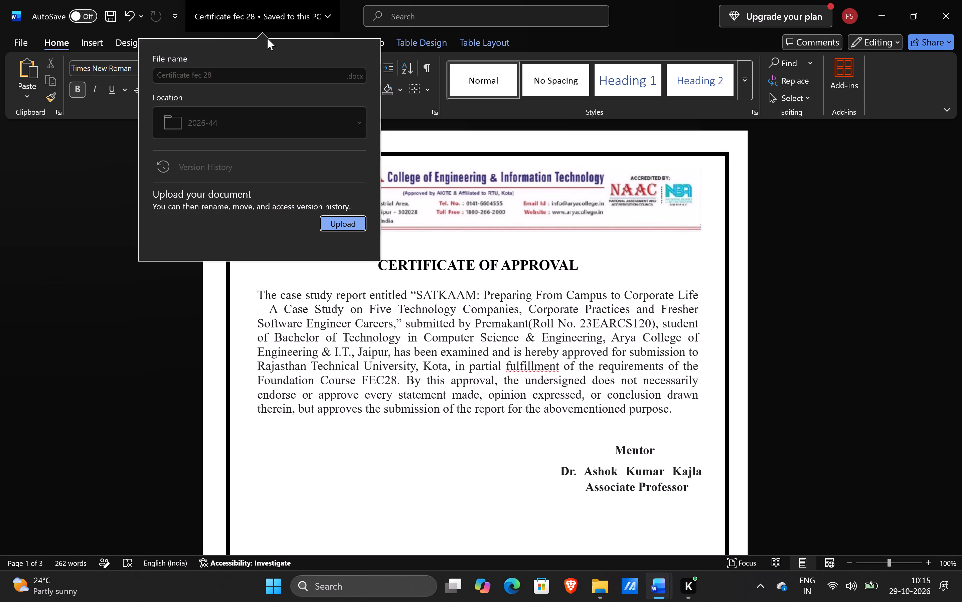
click(123, 317)
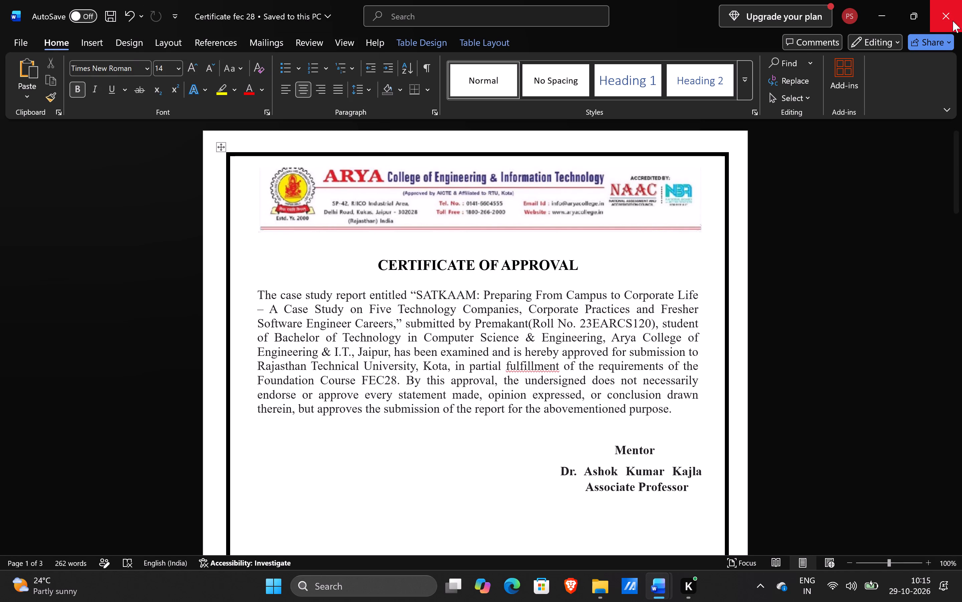
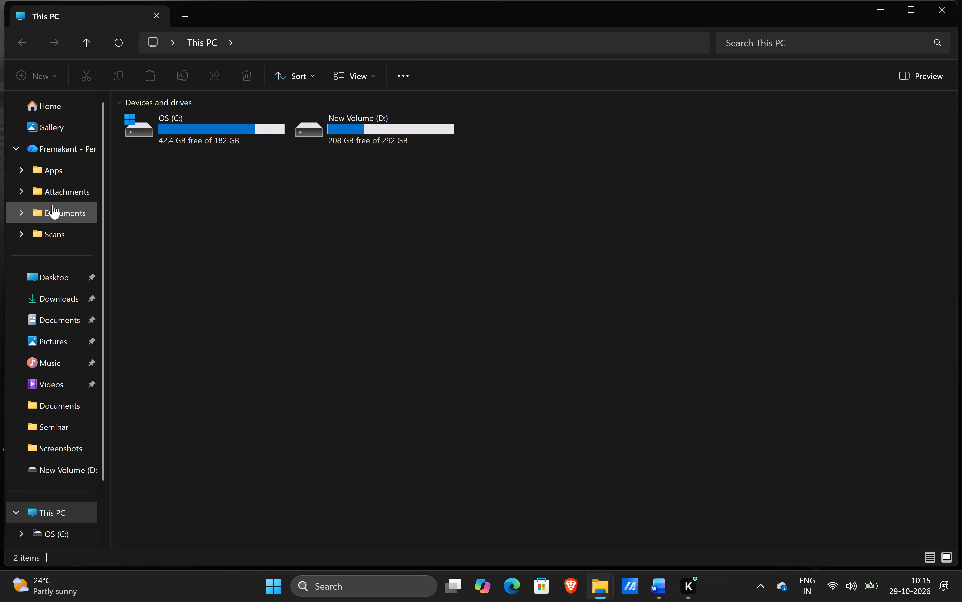
Find the Certificate fec 28 document among the recent files and open its file location.
click(52, 205)
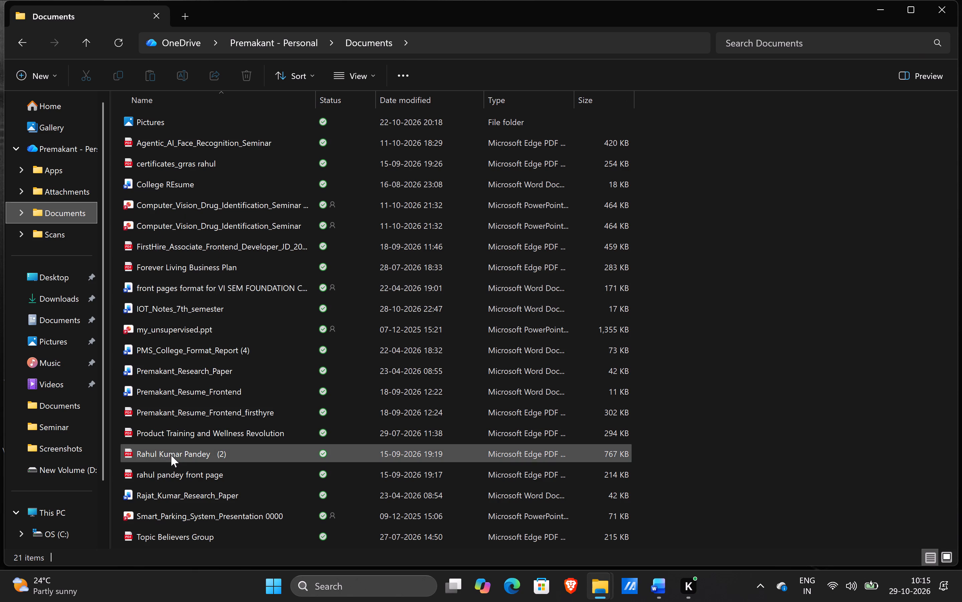
scroll(170, 457, down, 5)
scroll(170, 457, up, 6)
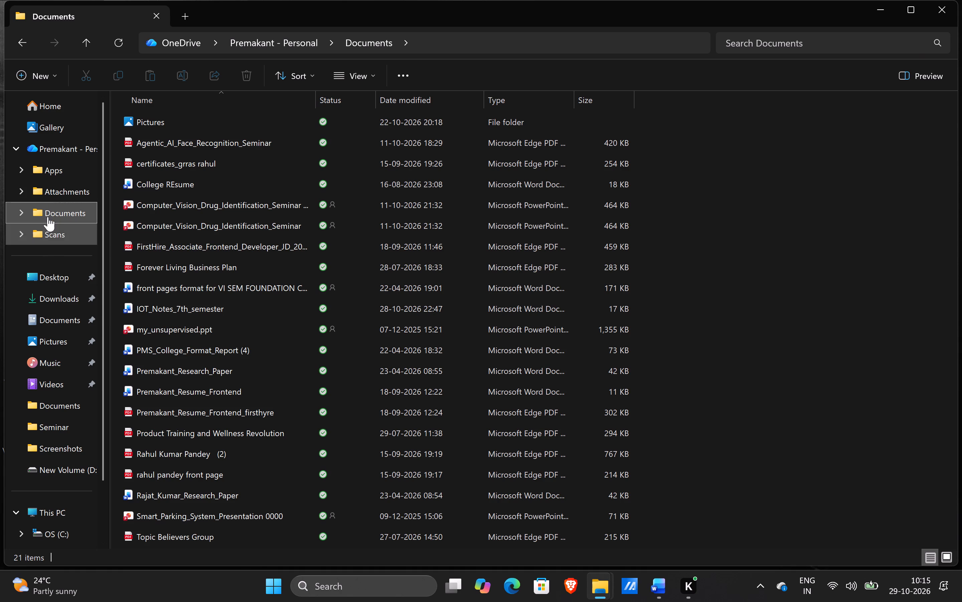
scroll(66, 353, up, 6)
click(73, 105)
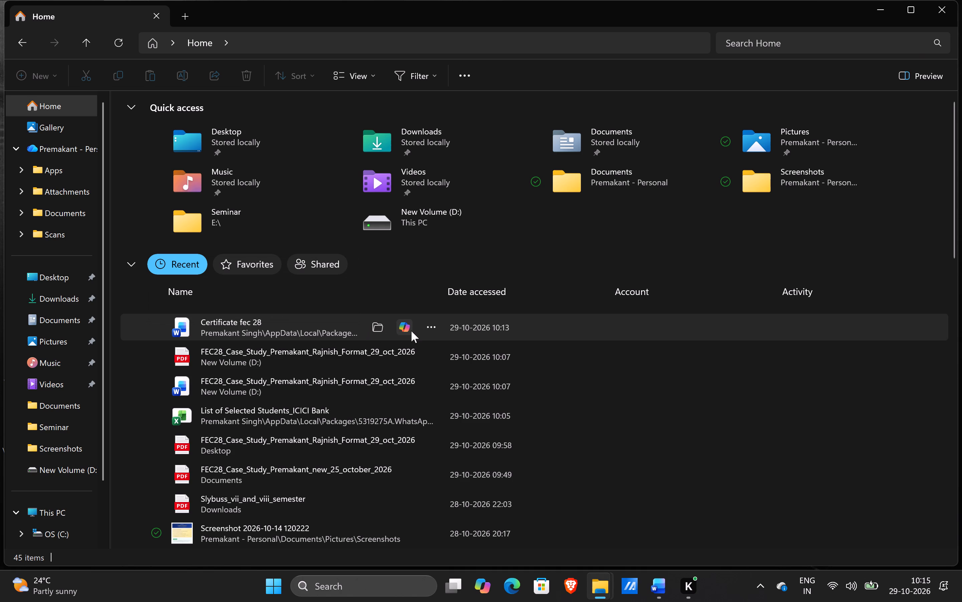
click(435, 331)
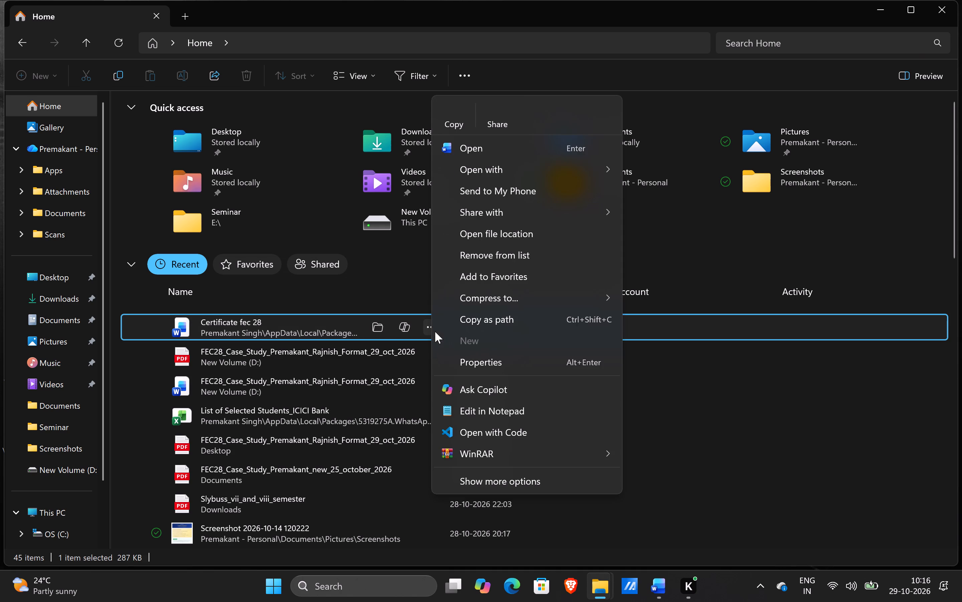
click(630, 426)
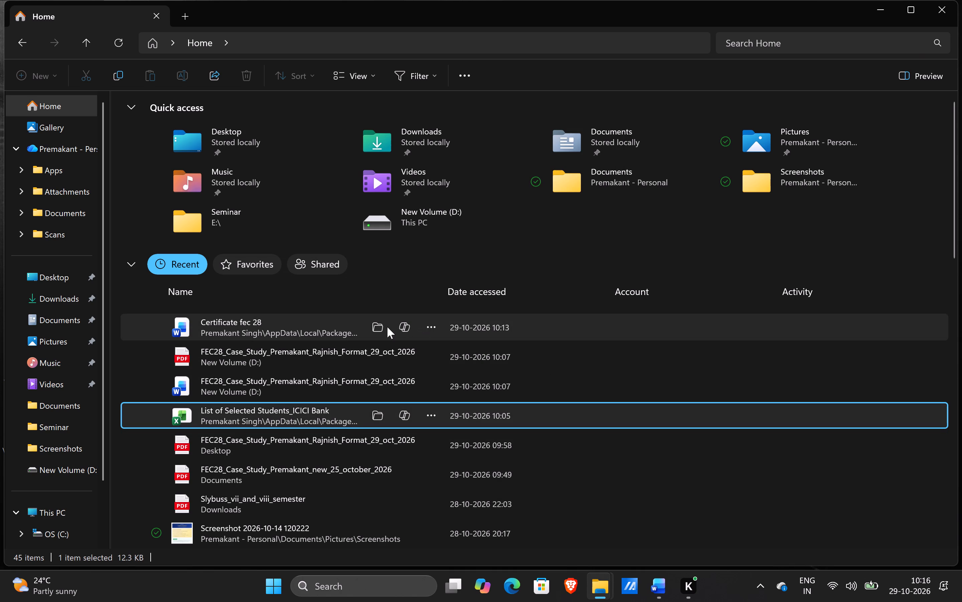
click(381, 327)
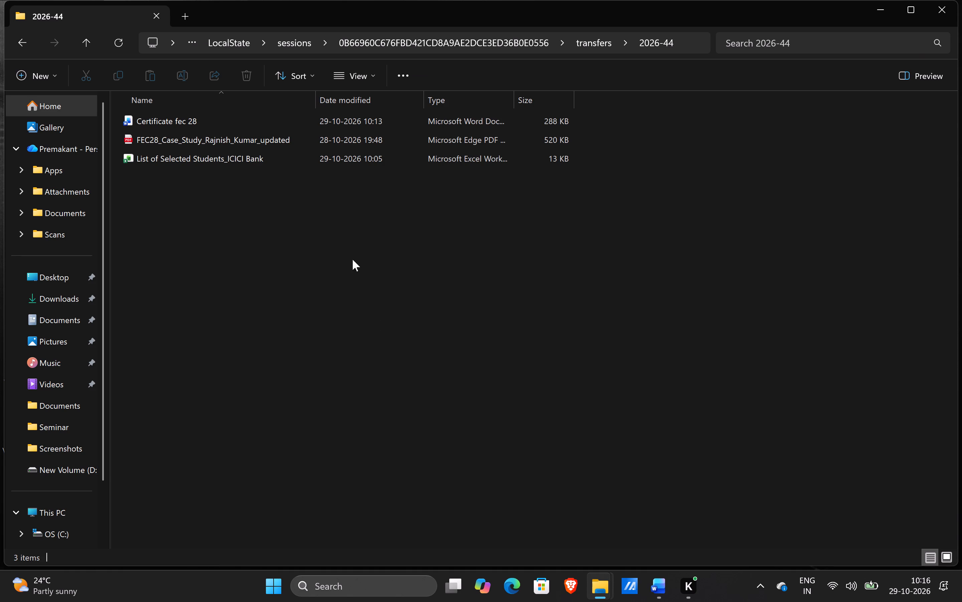
Copy the Certificate fec 28 document from the 2026-44 folder to New Volume (D:).
right_click(192, 117)
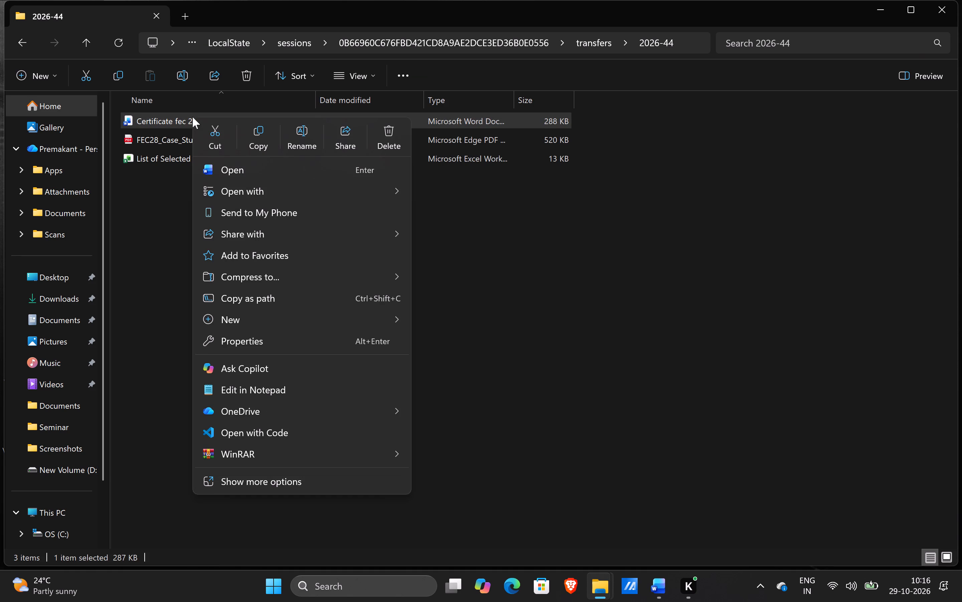
click(265, 140)
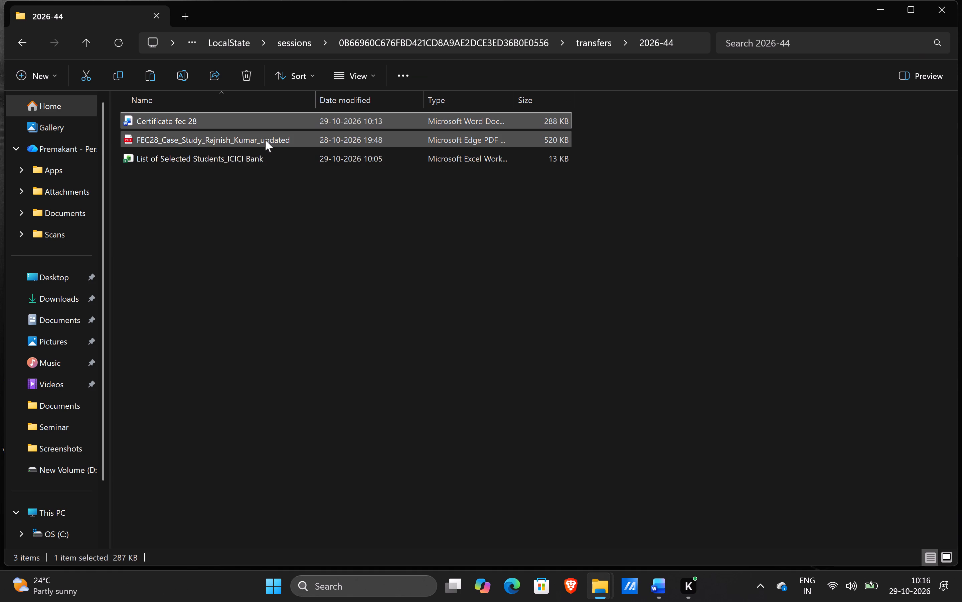
click(58, 464)
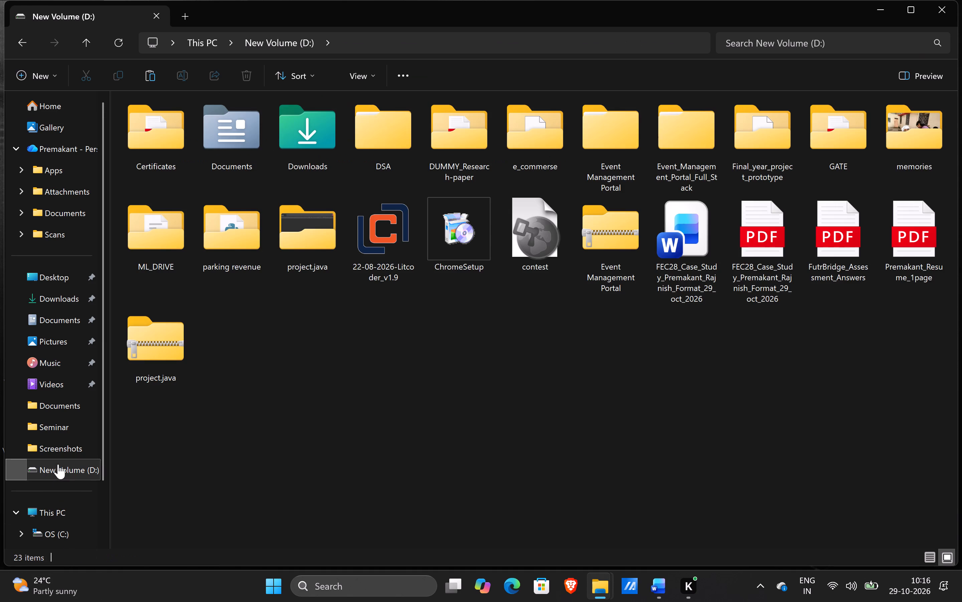
click(317, 351)
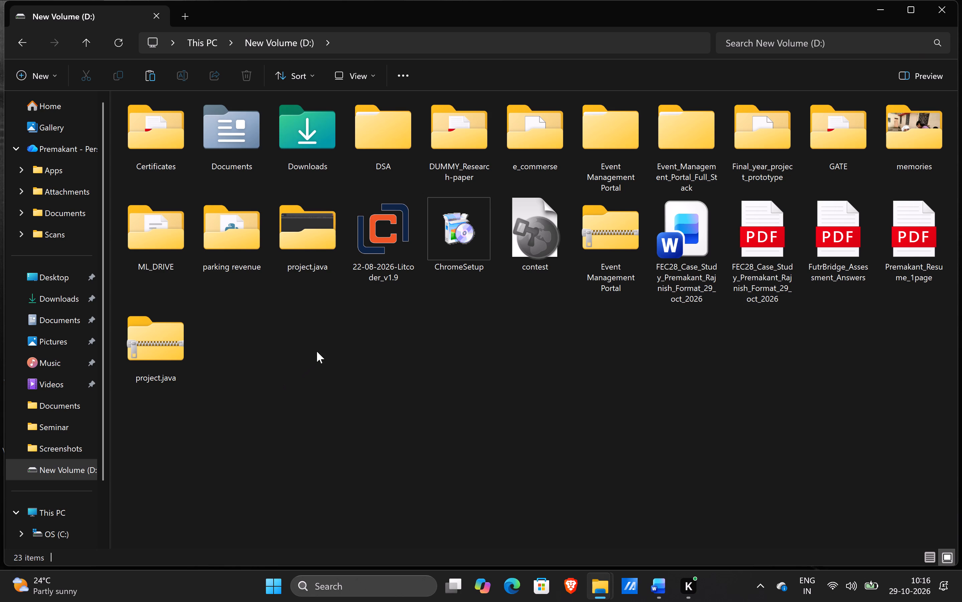
key(ctrl+v)
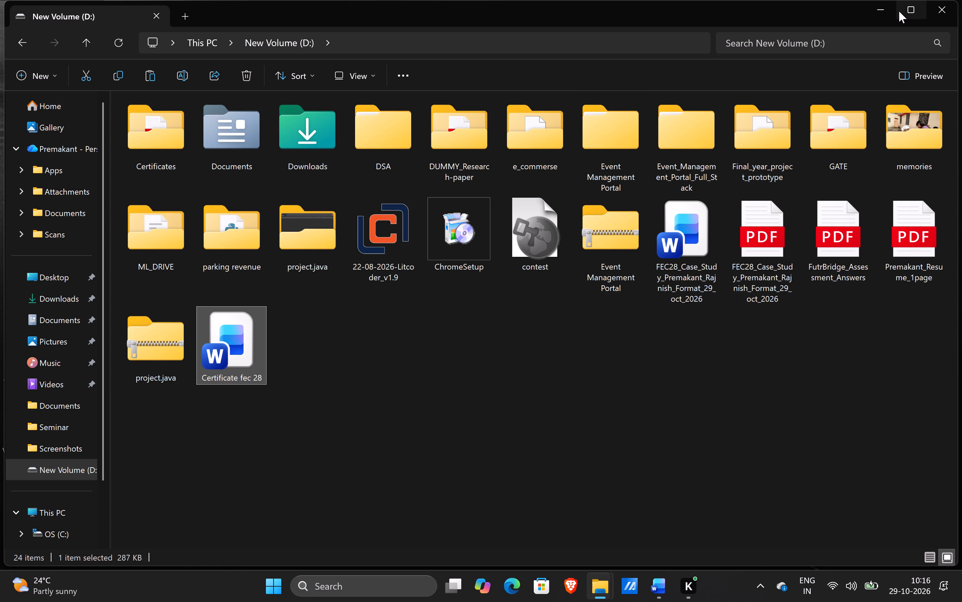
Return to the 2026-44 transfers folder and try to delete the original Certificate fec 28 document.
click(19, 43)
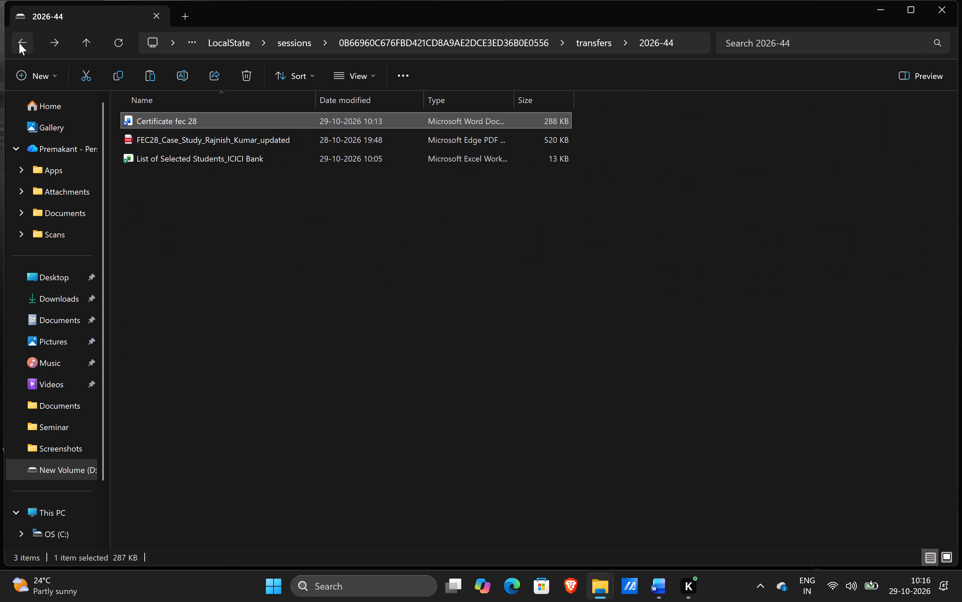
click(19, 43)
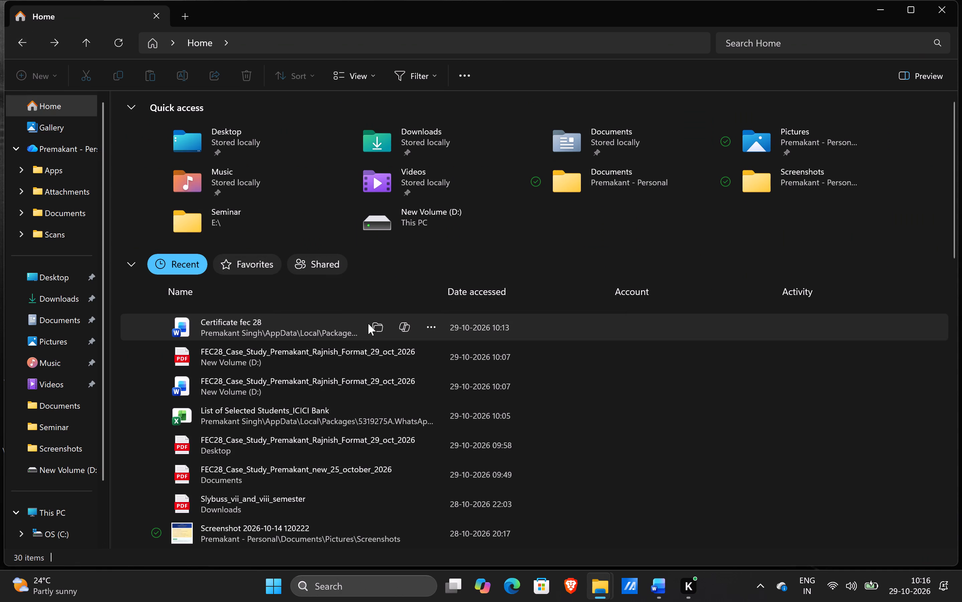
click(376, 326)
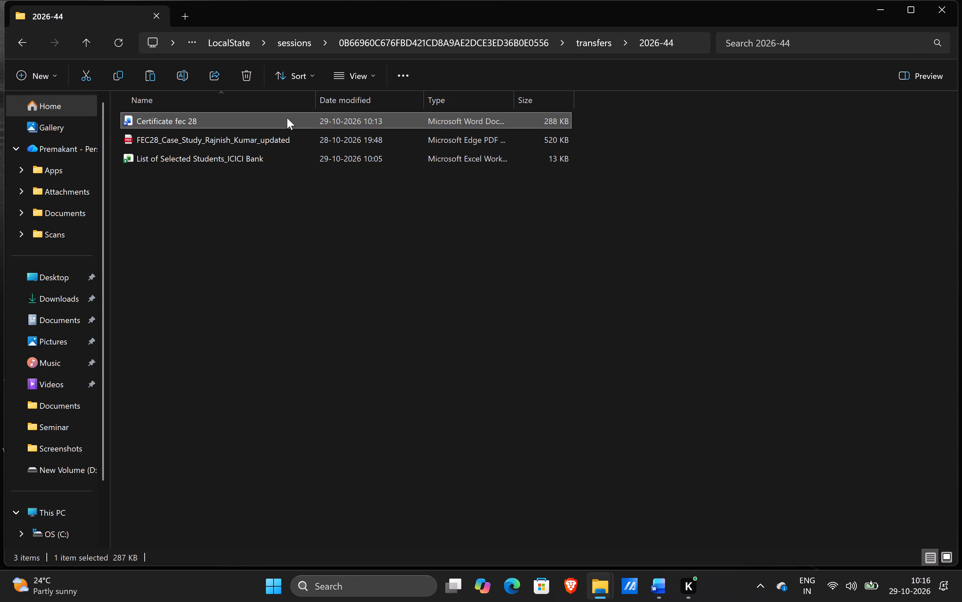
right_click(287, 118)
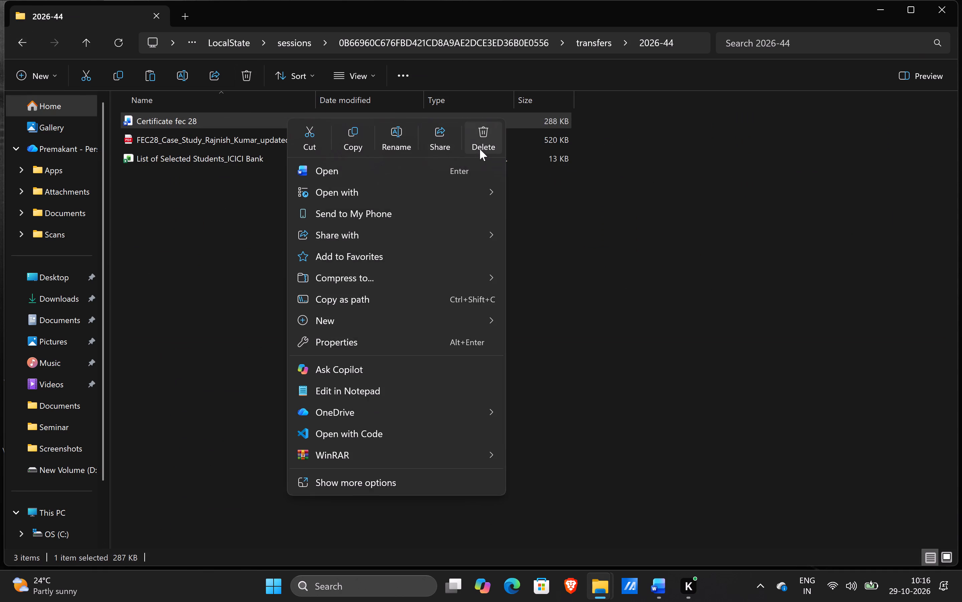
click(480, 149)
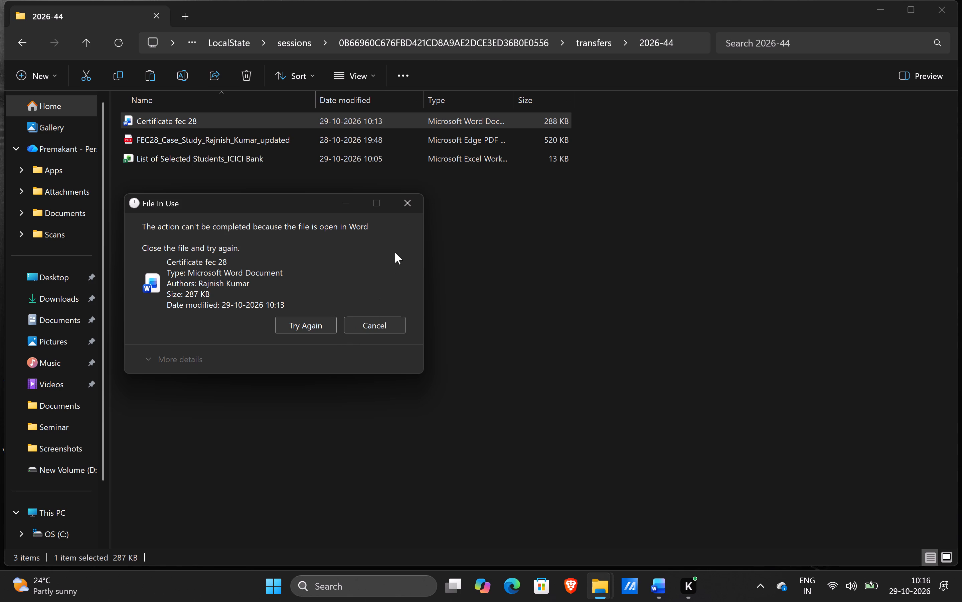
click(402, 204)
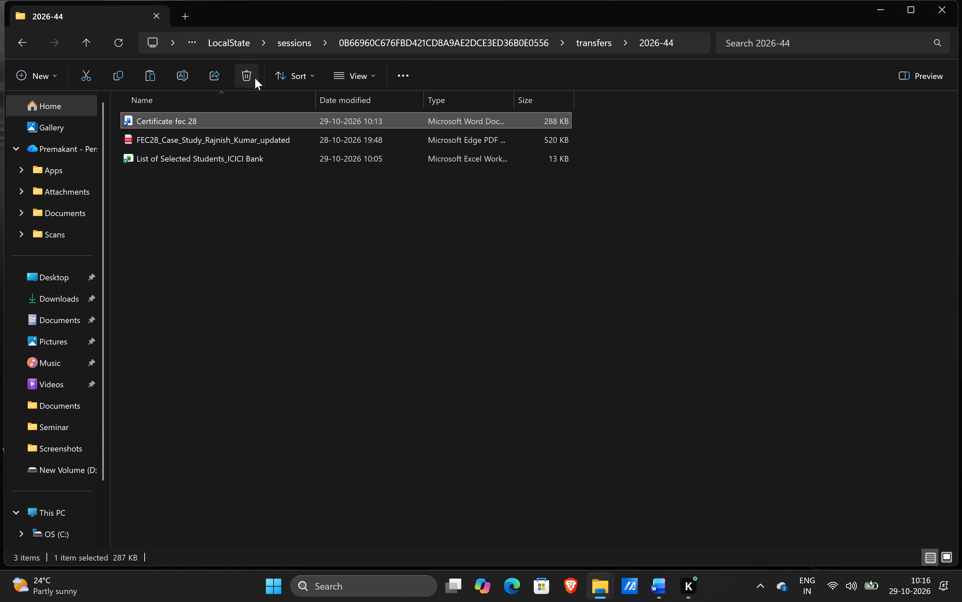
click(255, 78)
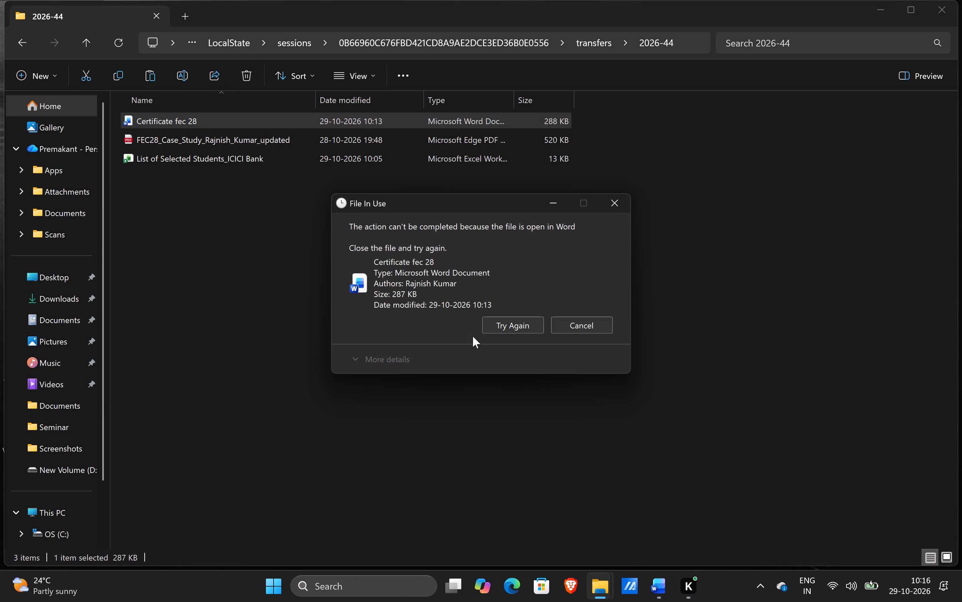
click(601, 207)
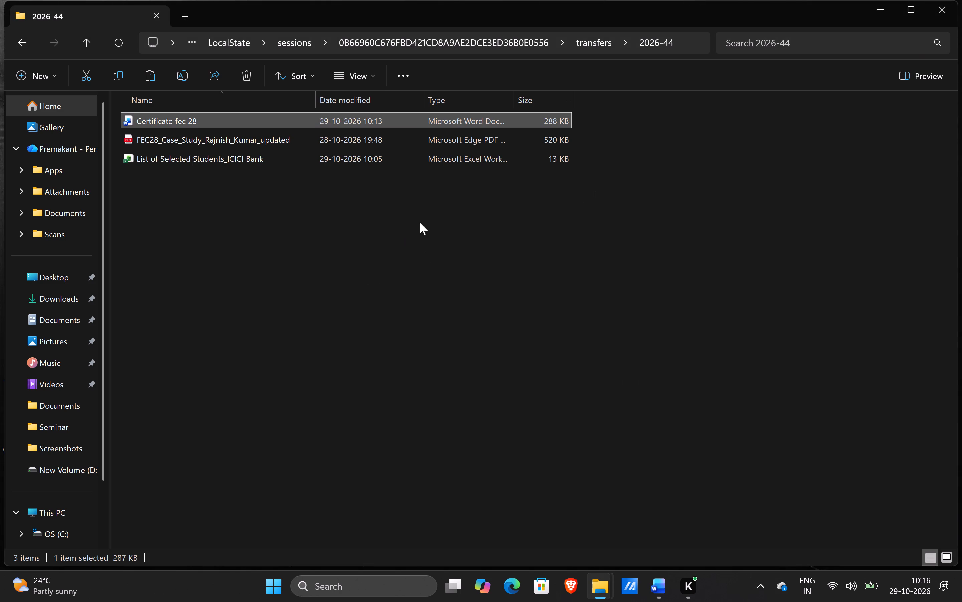
Delete the List of Selected Students_ICICI Bank workbook from the 2026-44 folder.
right_click(429, 156)
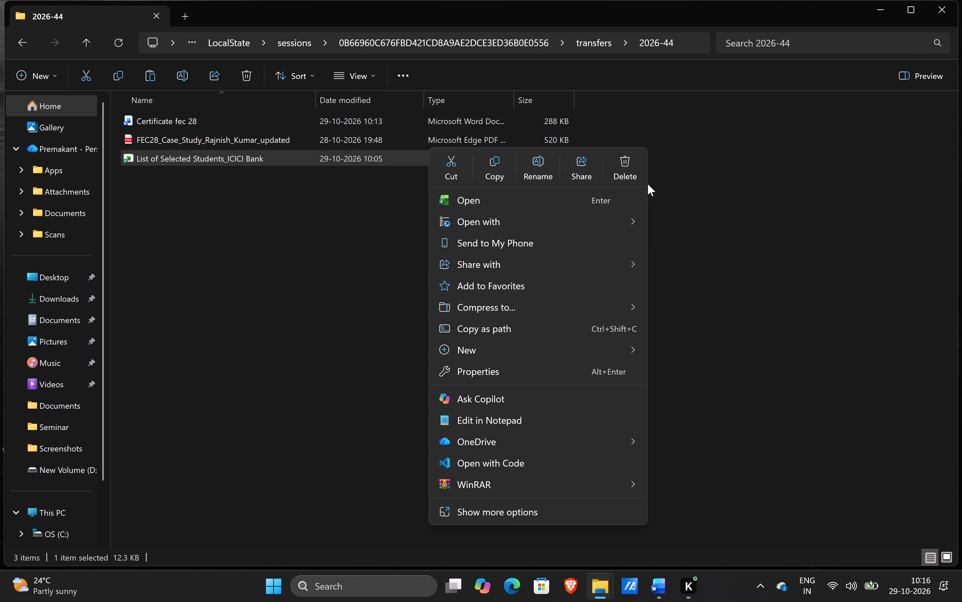
click(634, 168)
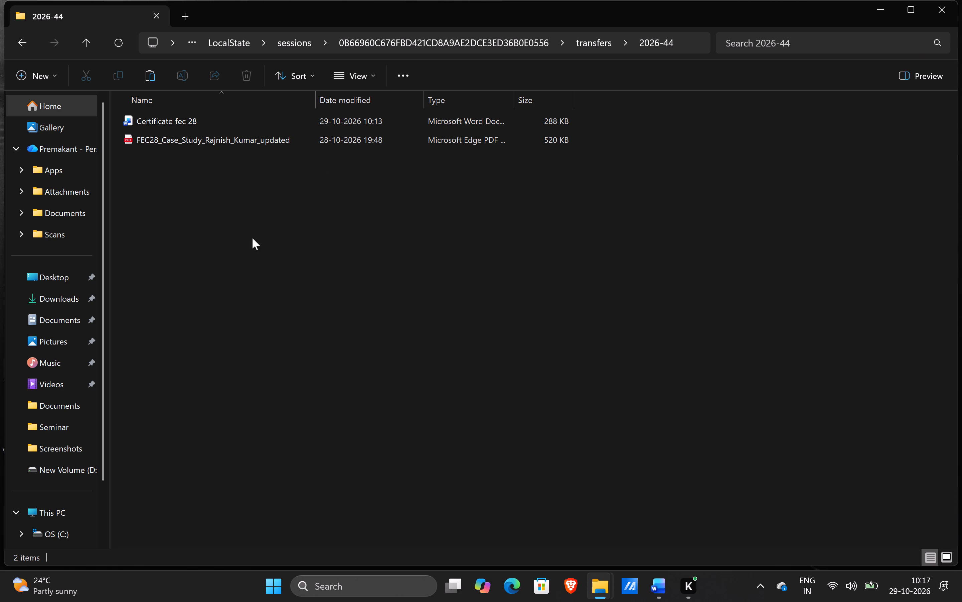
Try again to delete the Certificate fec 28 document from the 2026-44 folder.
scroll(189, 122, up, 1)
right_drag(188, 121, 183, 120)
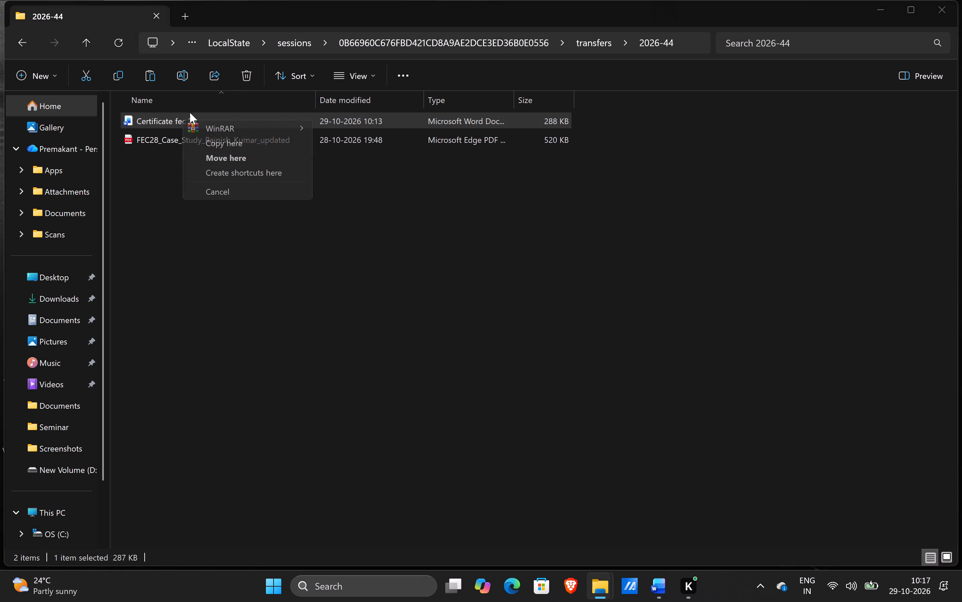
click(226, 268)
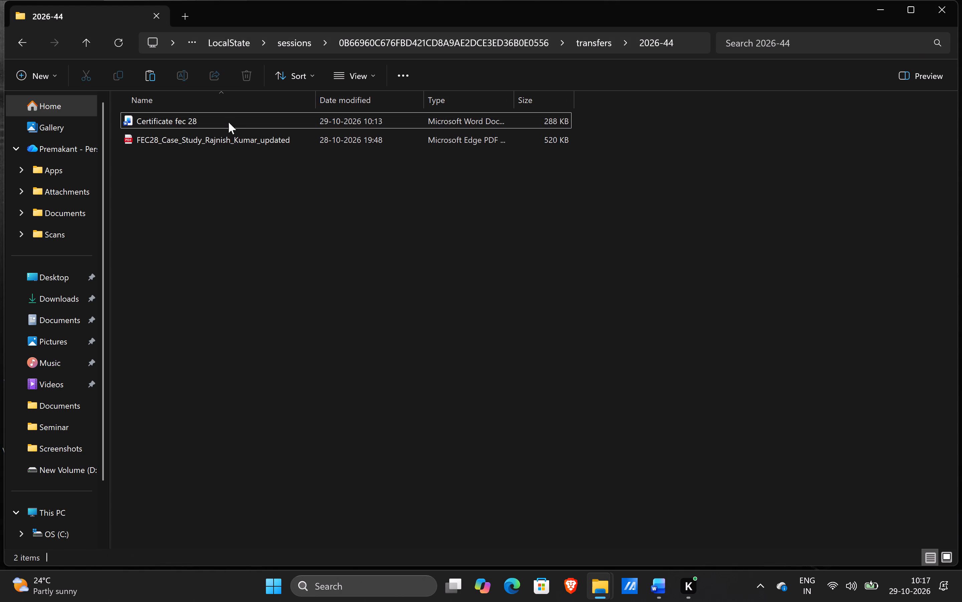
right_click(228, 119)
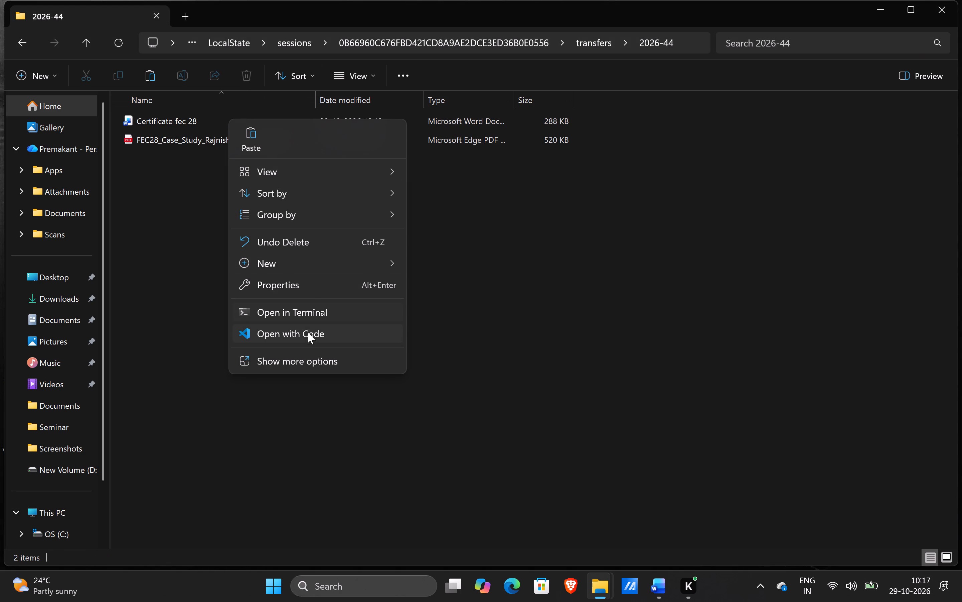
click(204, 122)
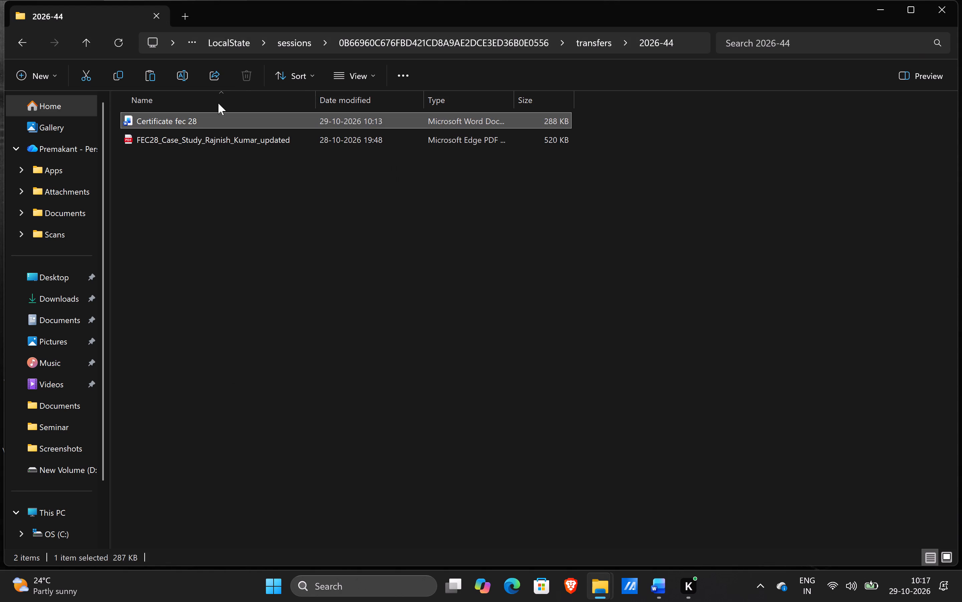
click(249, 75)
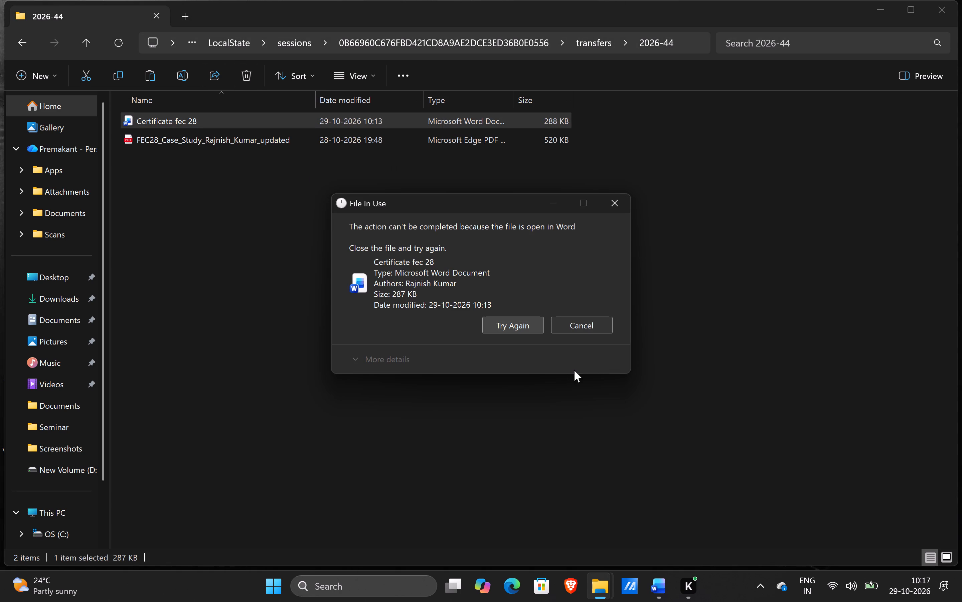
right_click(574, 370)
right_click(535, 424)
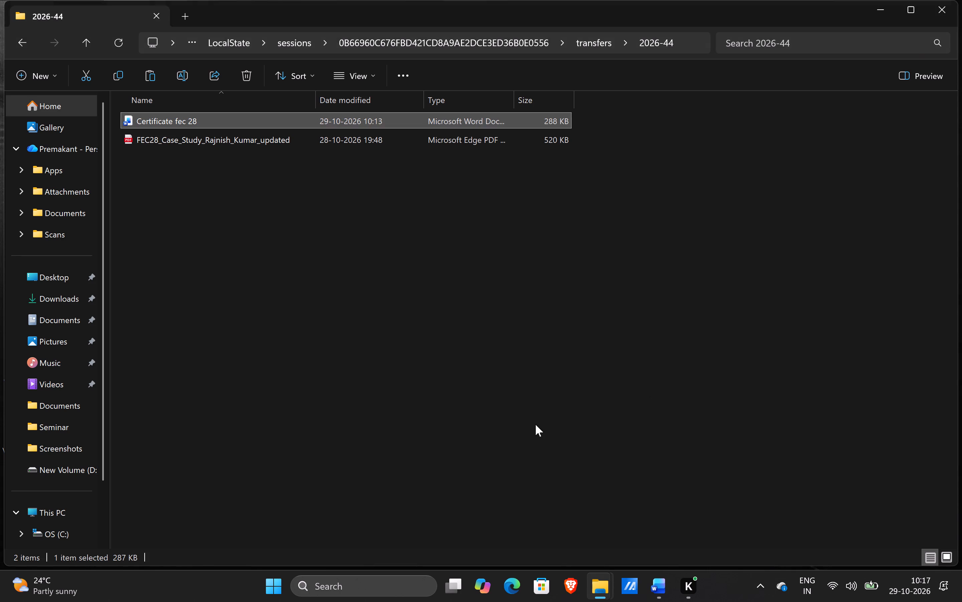
Delete the updated FEC28 case study PDF from the 2026-44 folder.
right_click(254, 139)
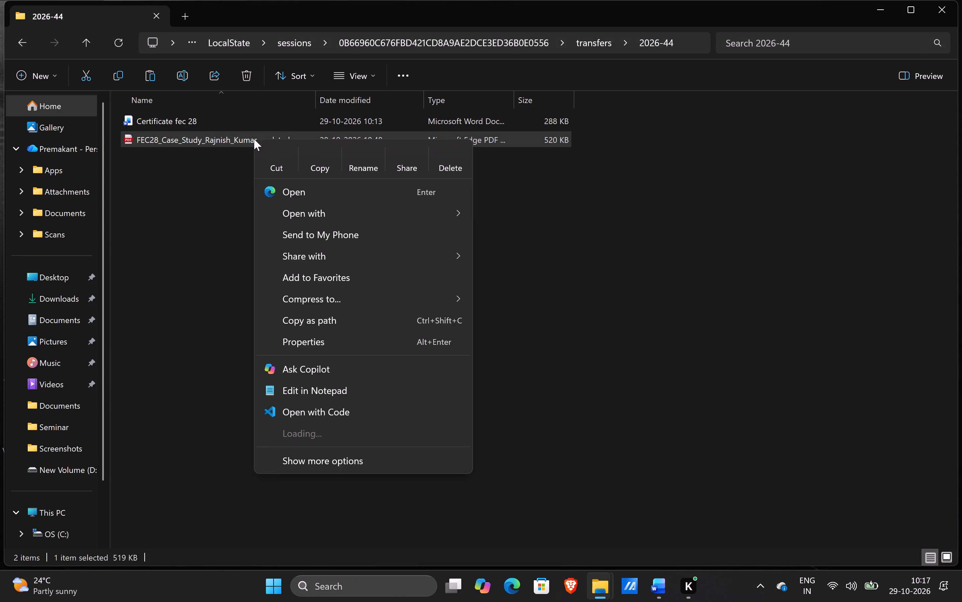
click(453, 160)
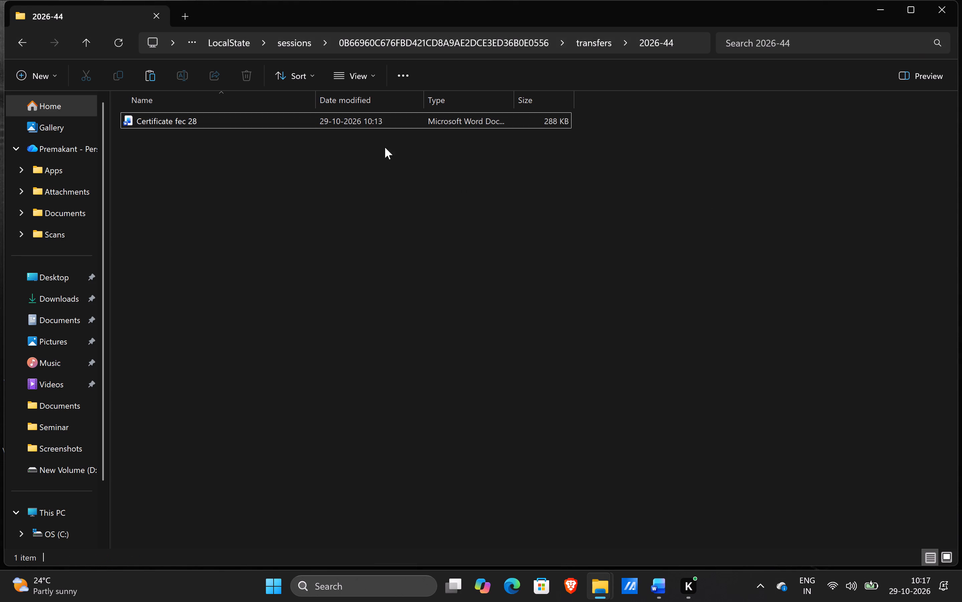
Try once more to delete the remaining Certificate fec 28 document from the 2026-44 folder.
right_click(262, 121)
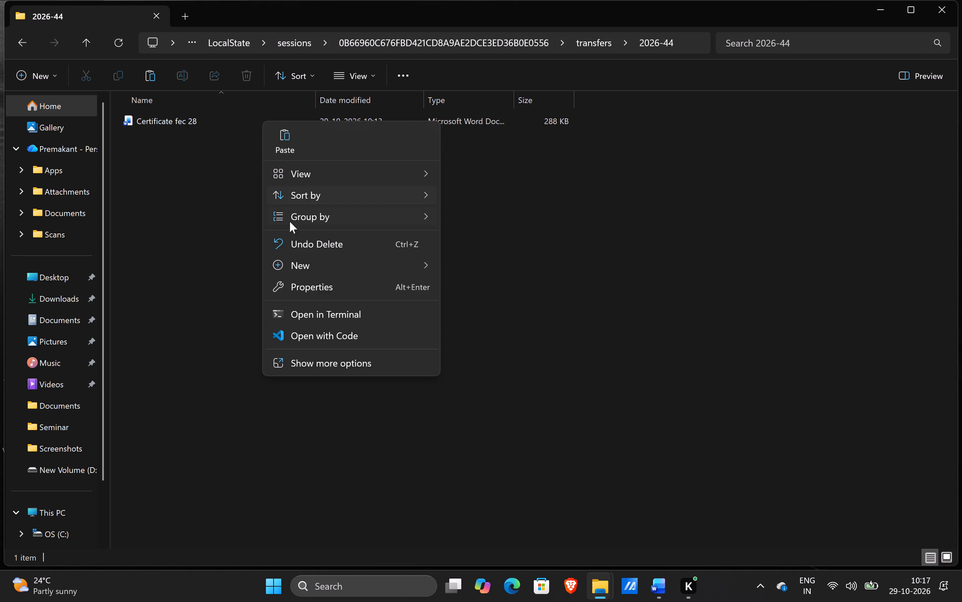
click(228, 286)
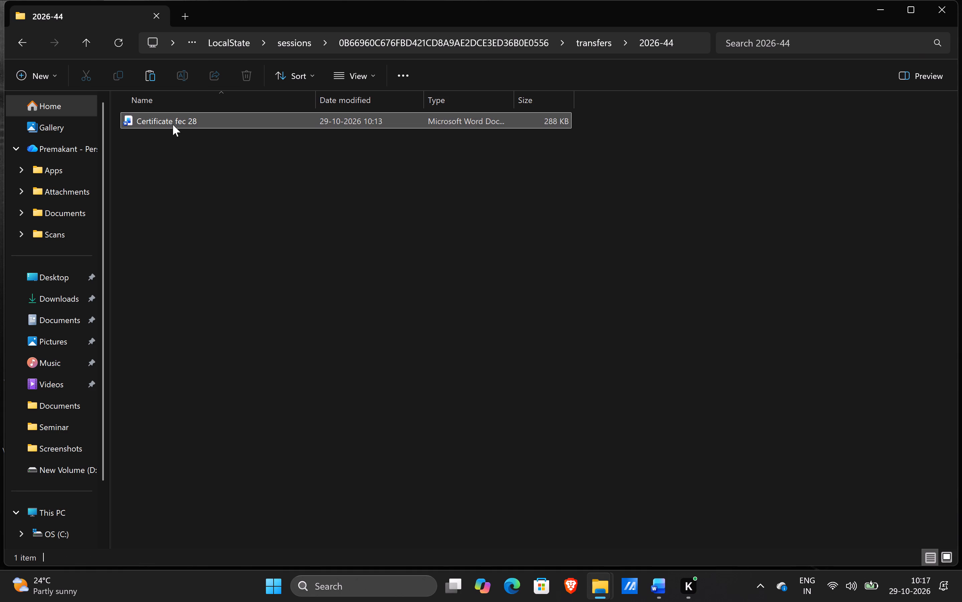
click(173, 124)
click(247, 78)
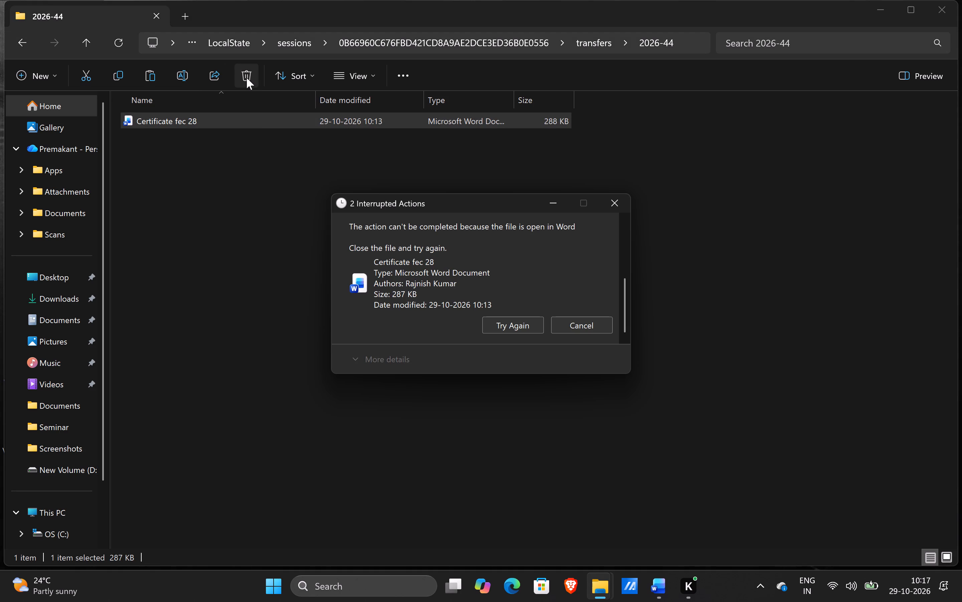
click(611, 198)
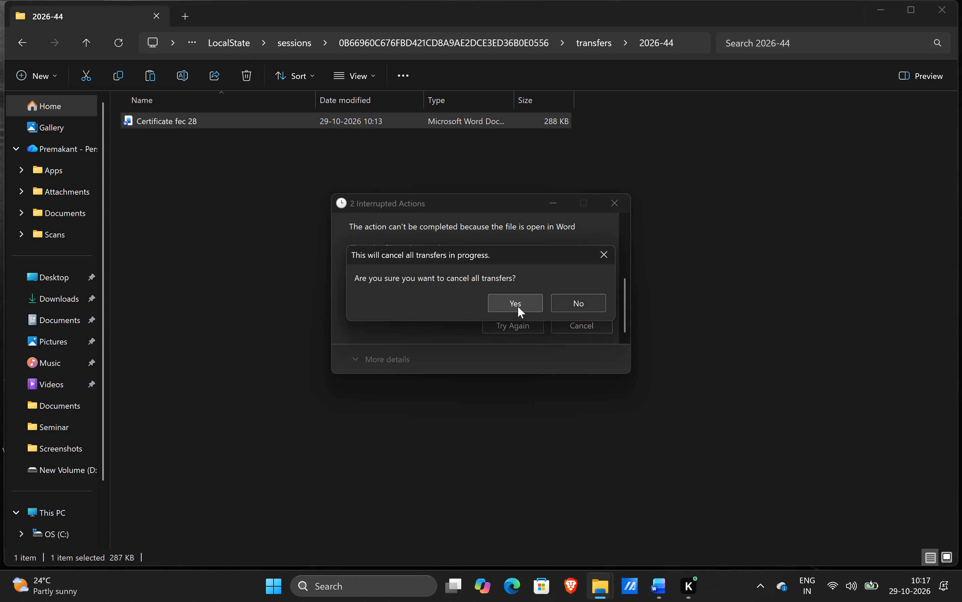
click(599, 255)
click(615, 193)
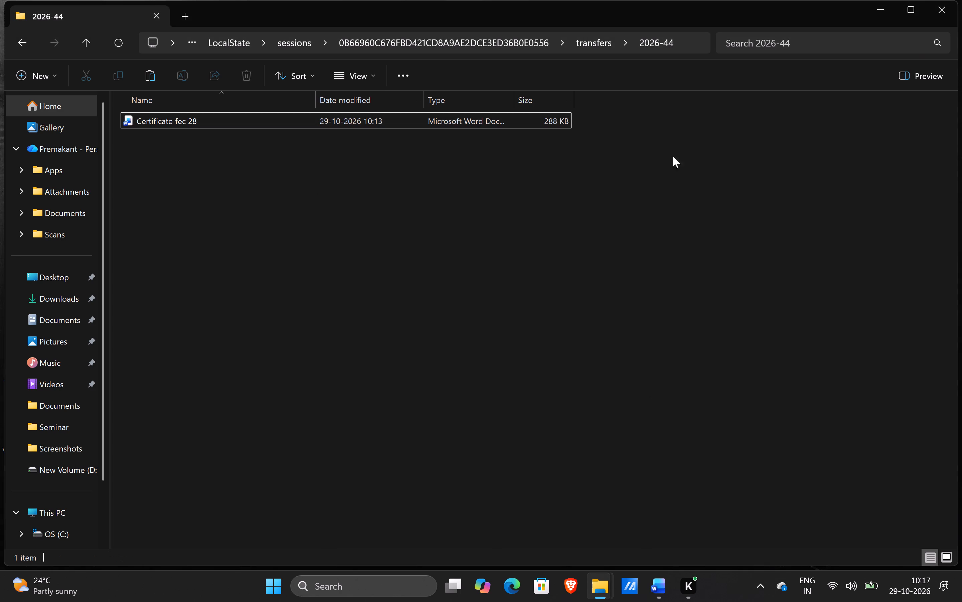
Close the 2026-44 folder window and cancel the pending deletions of Certificate fec 28.
click(938, 5)
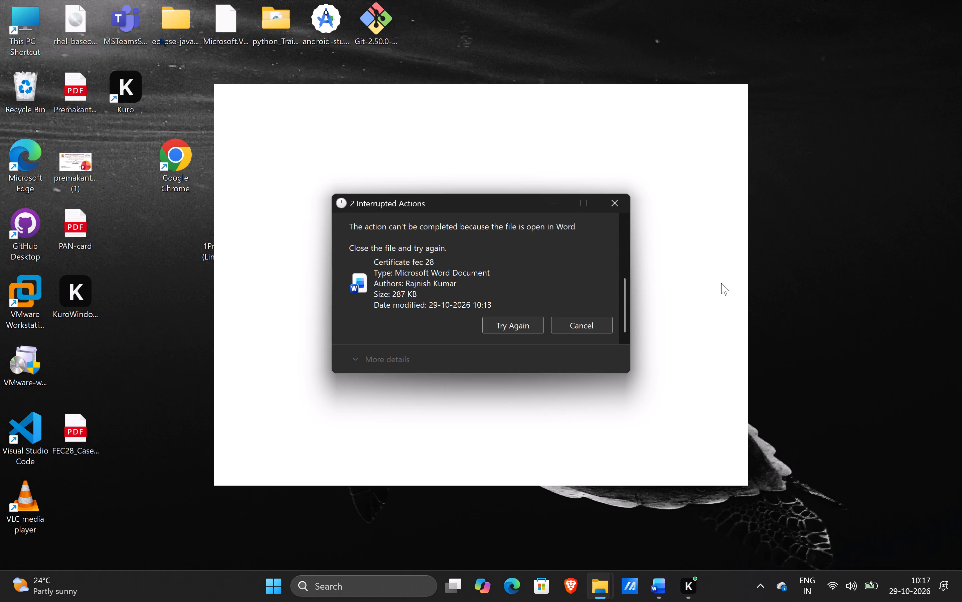
click(610, 203)
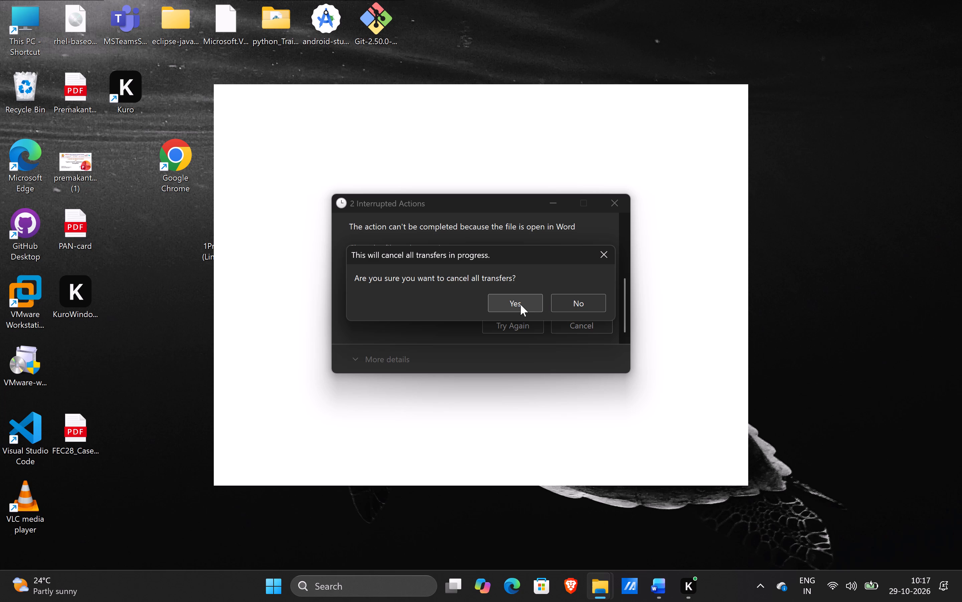
click(588, 309)
click(580, 317)
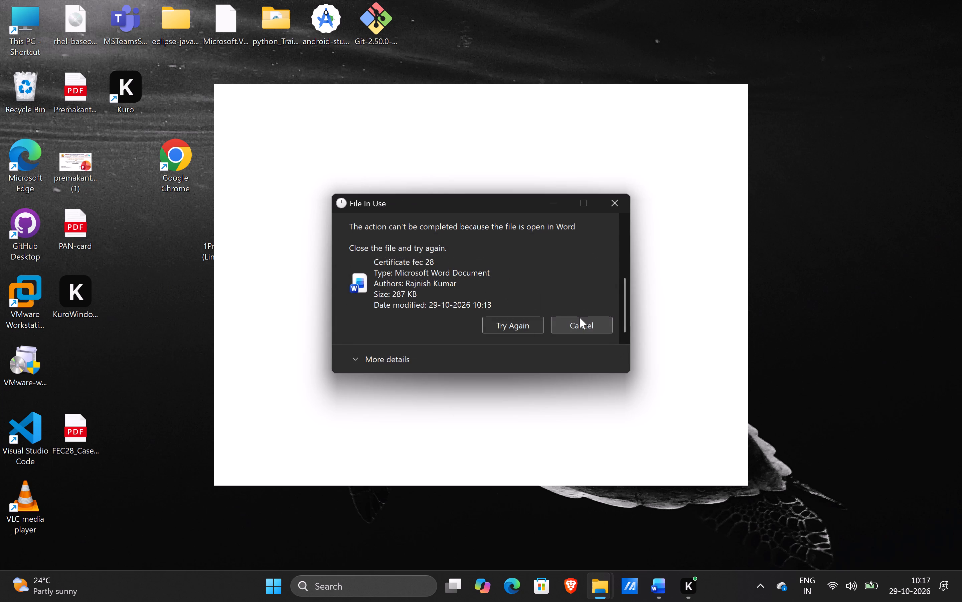
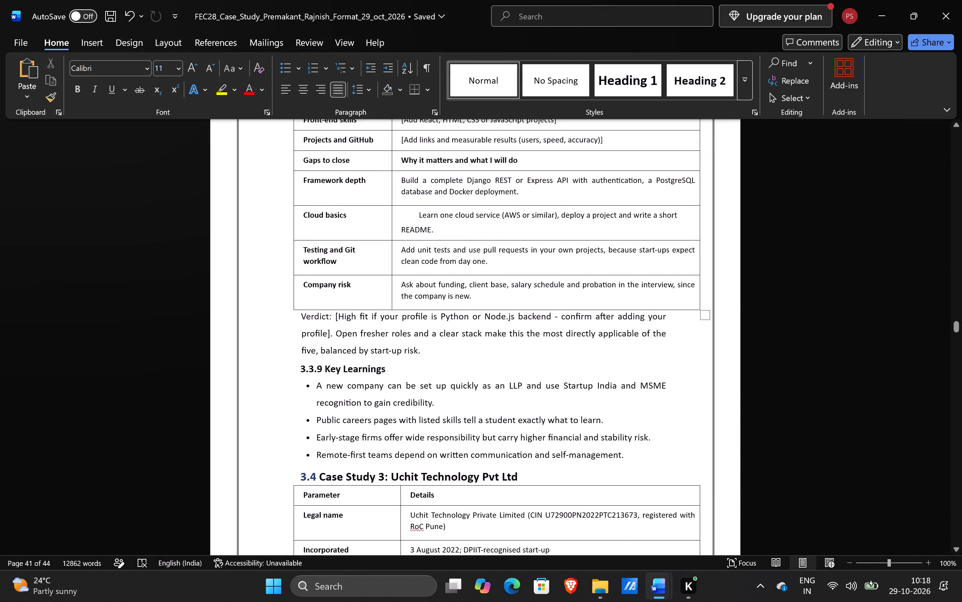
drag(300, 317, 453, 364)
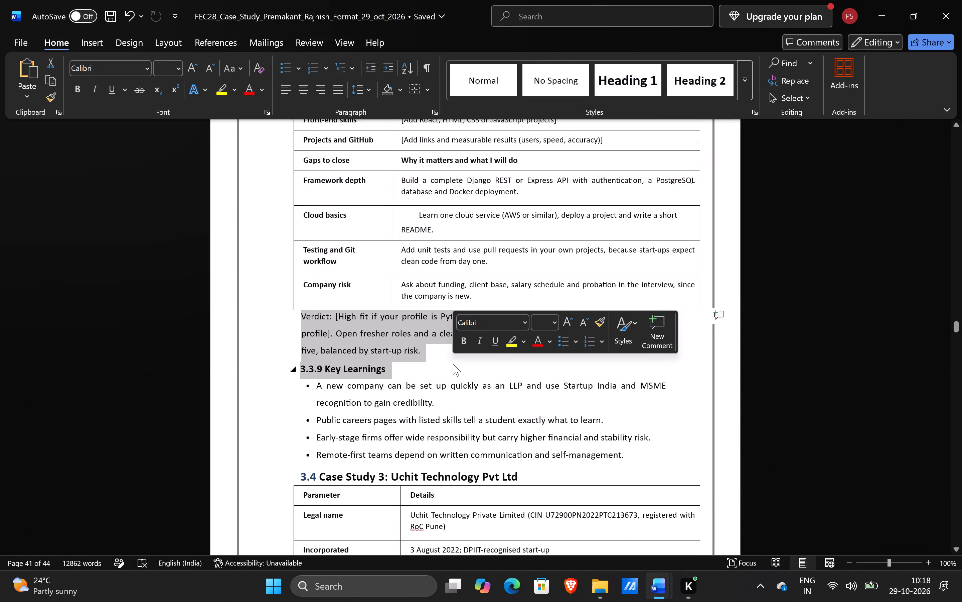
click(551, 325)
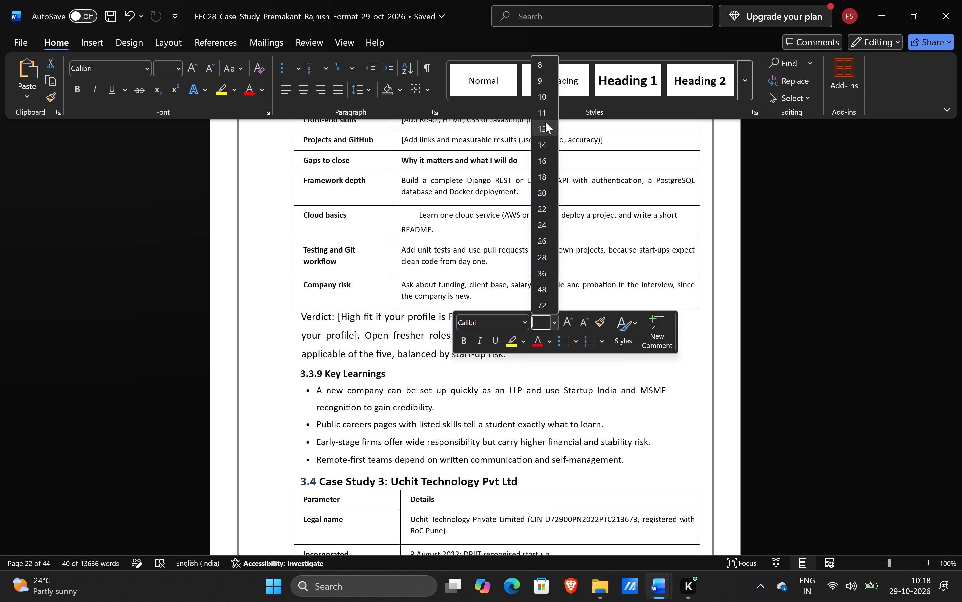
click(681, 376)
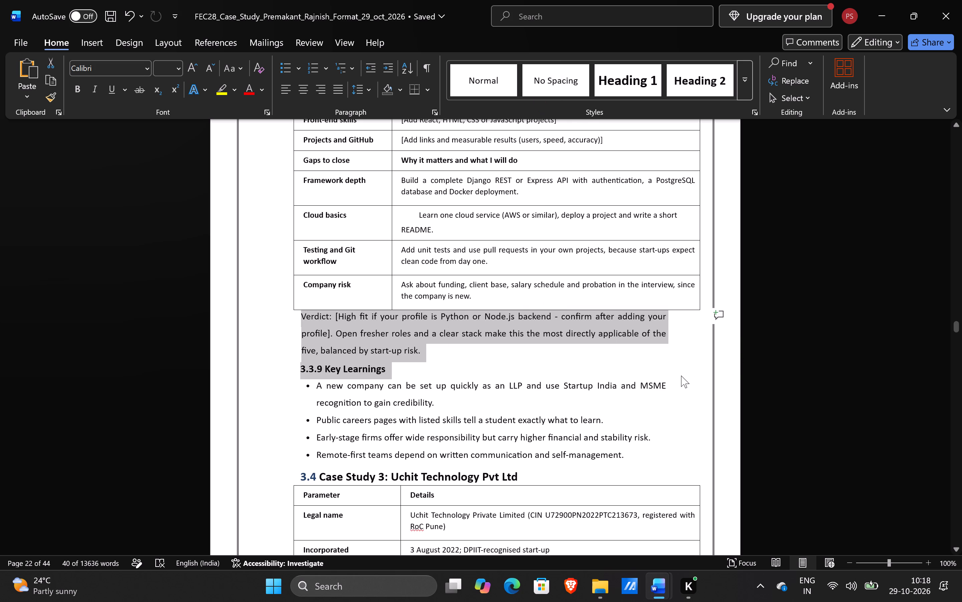
Examine the text formatting around section 3.3.9 Key Learnings and Case Study 3: Uchit Technology.
scroll(532, 408, down, 2)
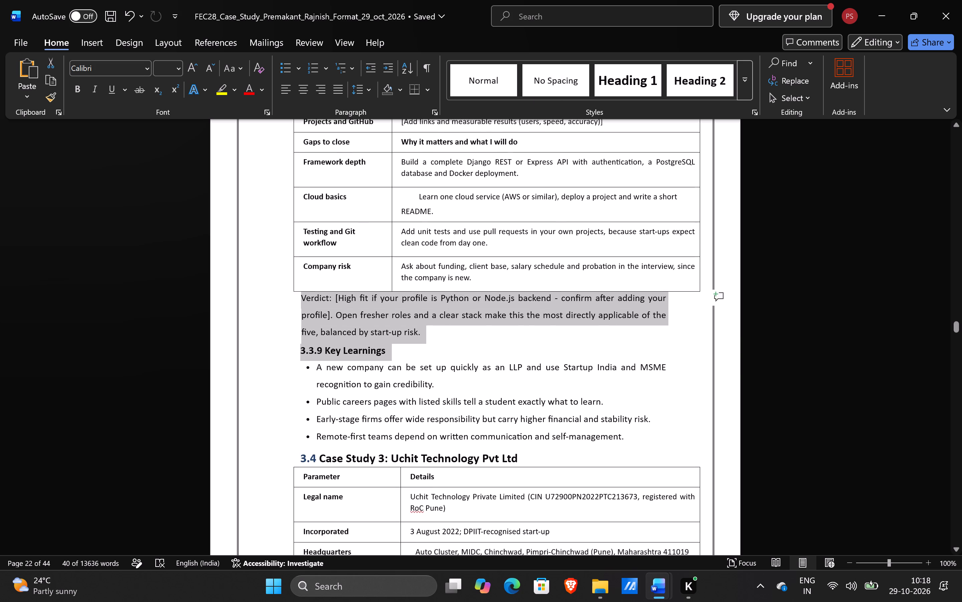
scroll(532, 408, down, 17)
scroll(532, 408, down, 7)
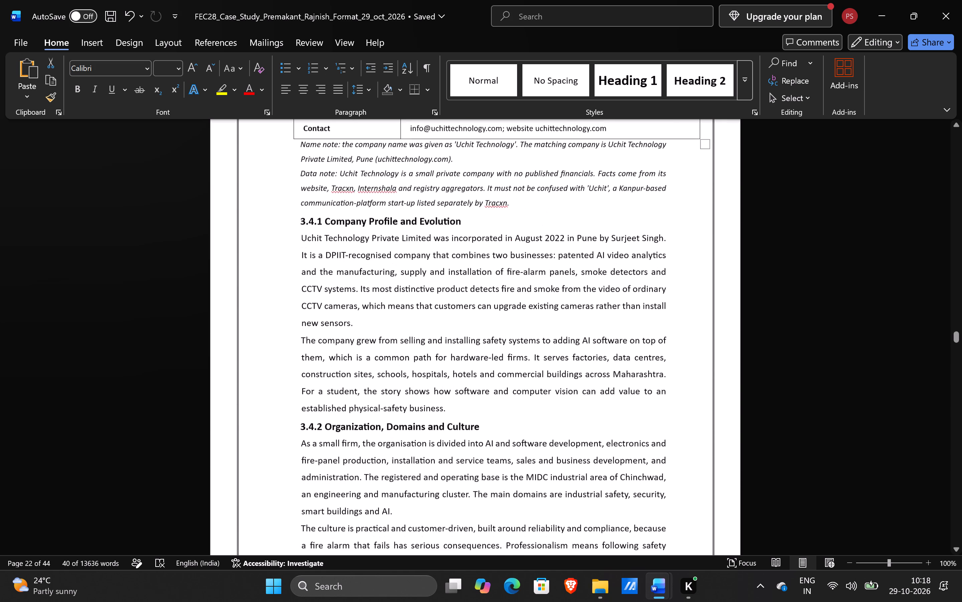
scroll(532, 408, up, 18)
scroll(532, 408, up, 5)
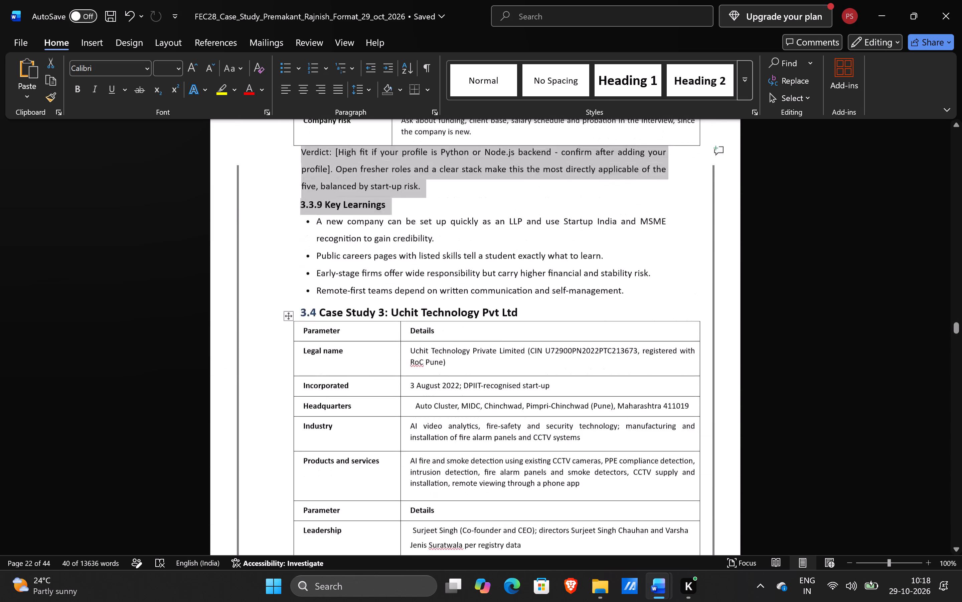
scroll(532, 408, up, 8)
click(703, 527)
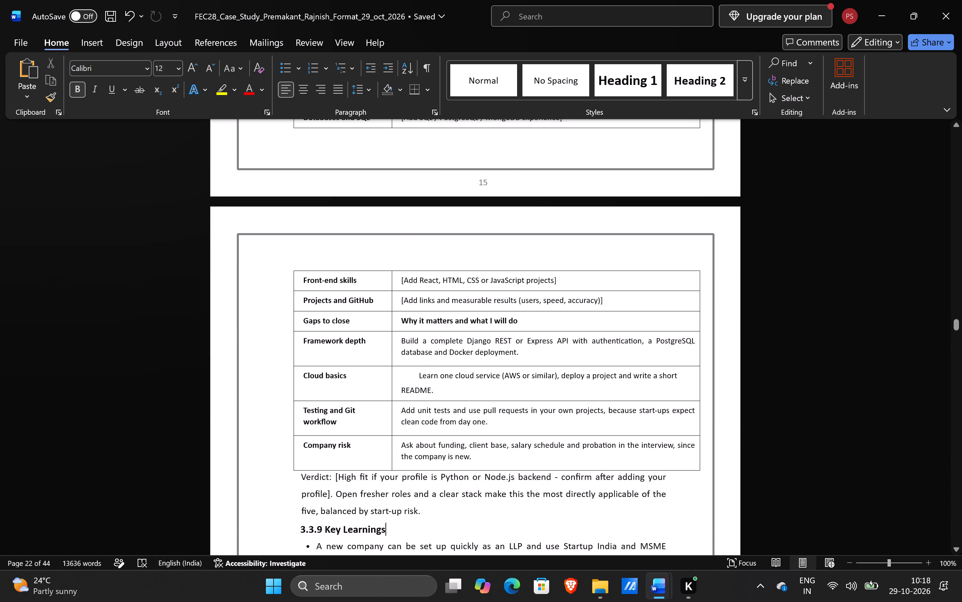
Go back to the Certificate page and check the font size of its body paragraph.
drag(954, 326, 903, 146)
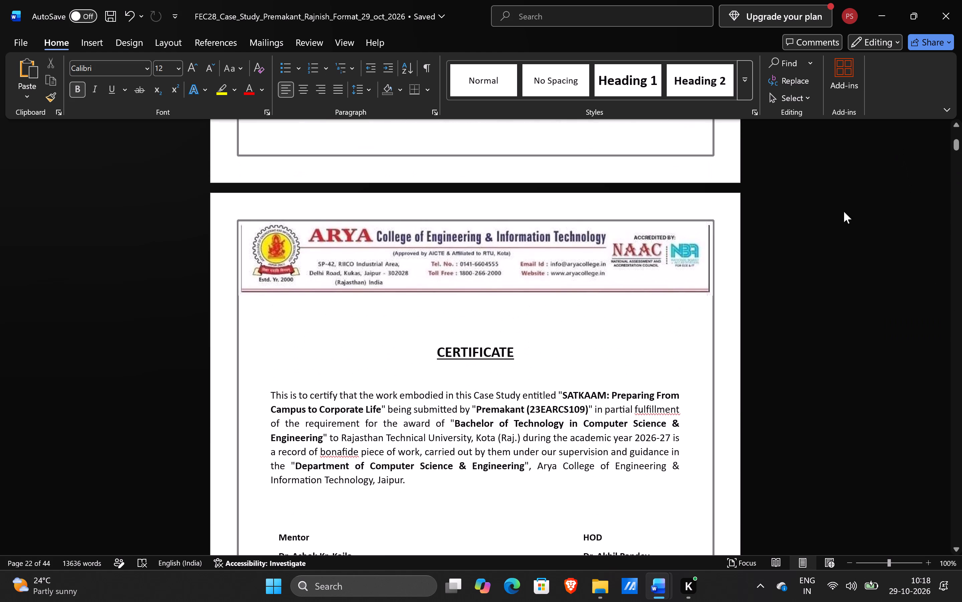
drag(265, 390, 405, 413)
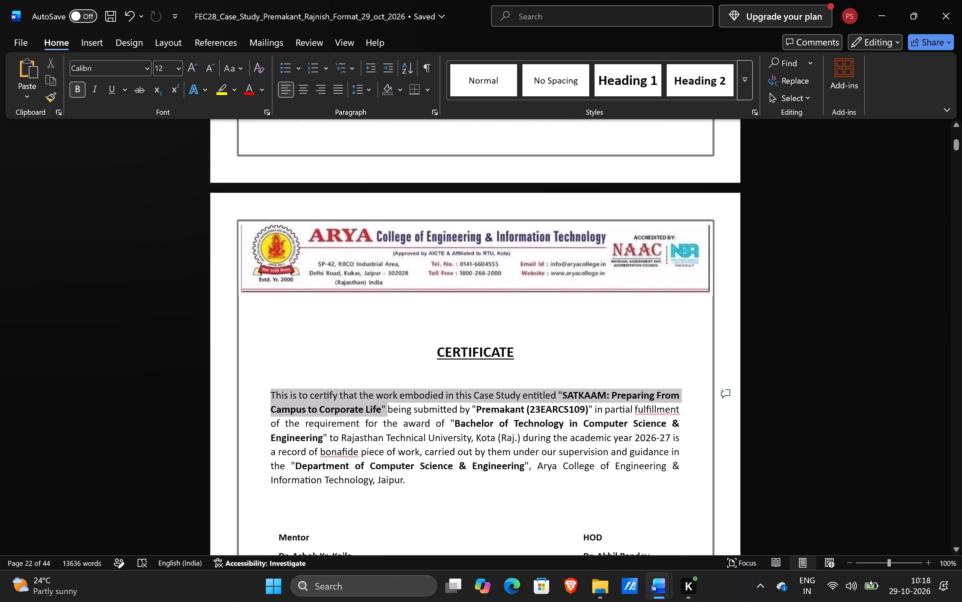
drag(405, 413, 436, 424)
click(444, 527)
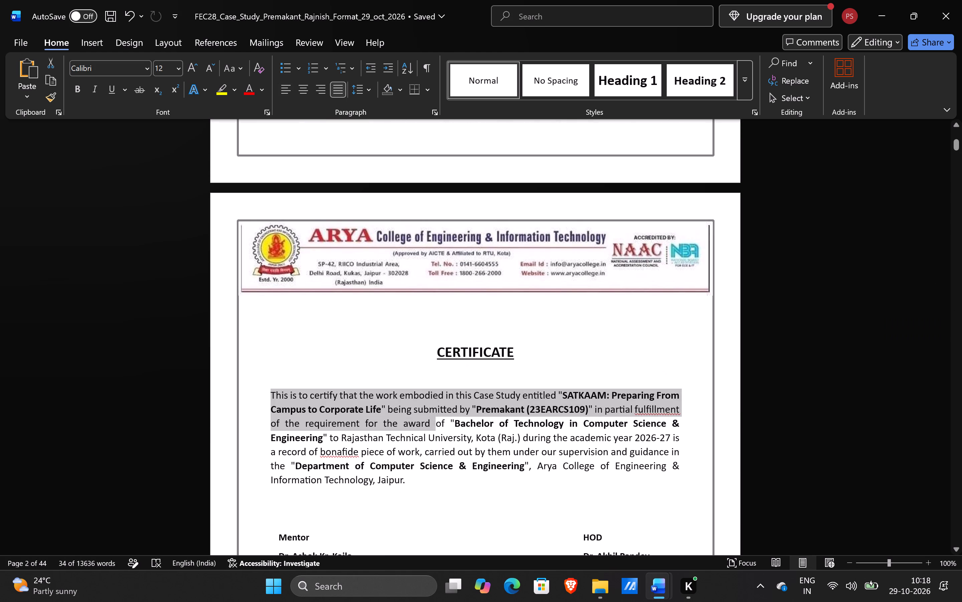
Review the front matter: cover page, certificate signatures, acknowledgement and table of contents.
scroll(444, 522, down, 13)
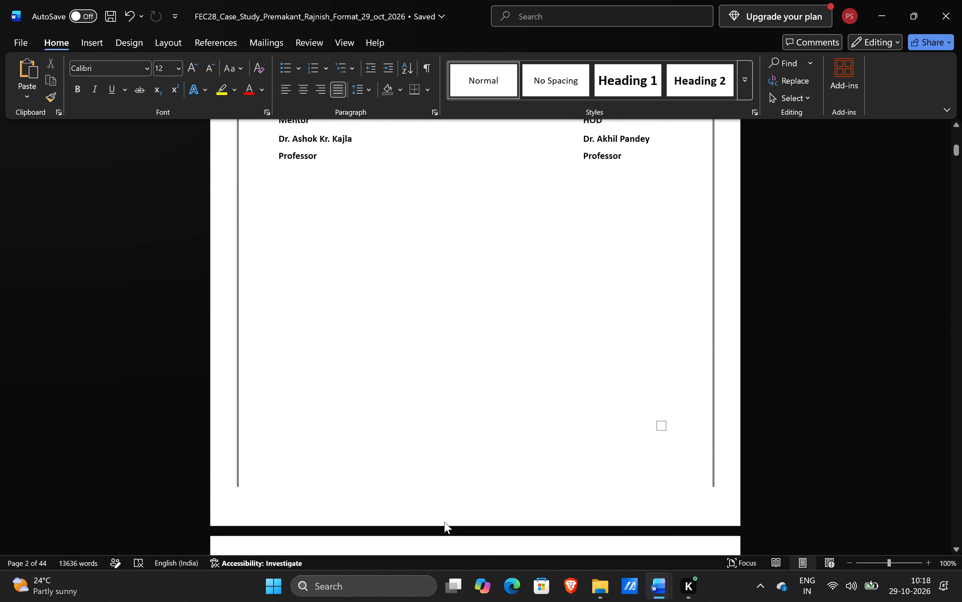
scroll(444, 522, down, 3)
scroll(444, 522, up, 13)
scroll(444, 522, up, 10)
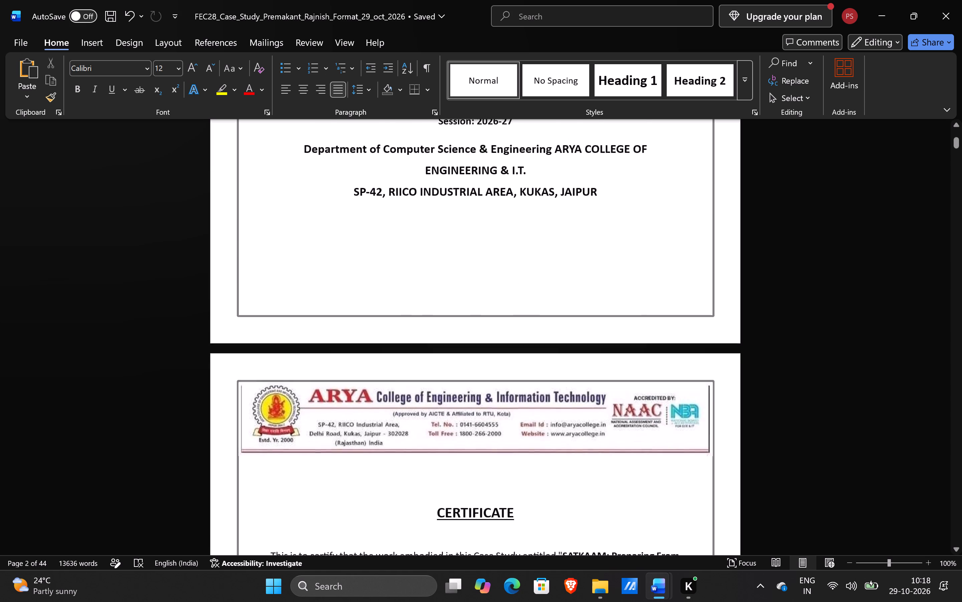
scroll(444, 522, up, 15)
scroll(444, 522, up, 9)
scroll(444, 522, down, 9)
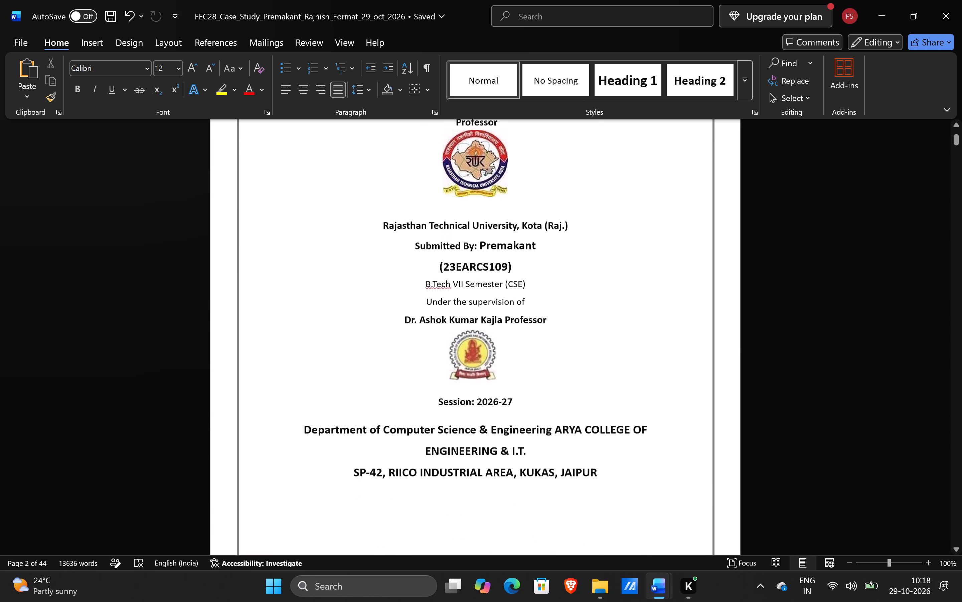
scroll(444, 522, down, 15)
scroll(444, 522, down, 11)
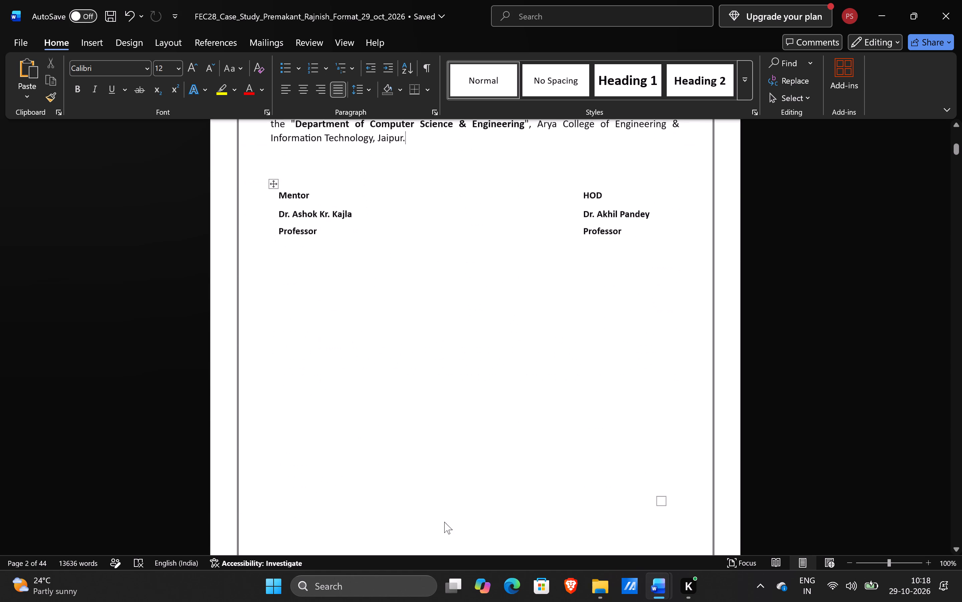
scroll(444, 522, down, 20)
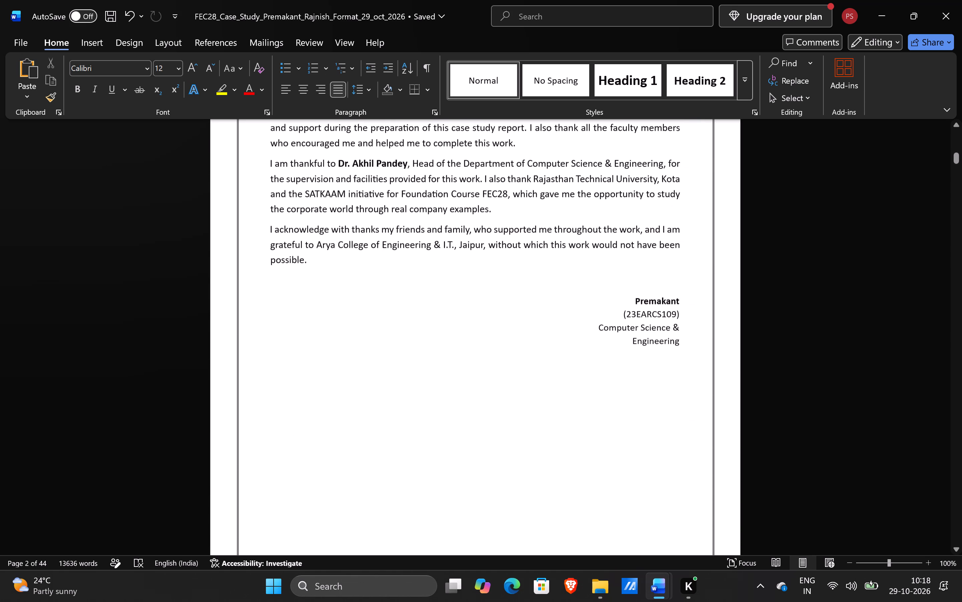
scroll(444, 524, down, 15)
scroll(444, 524, down, 8)
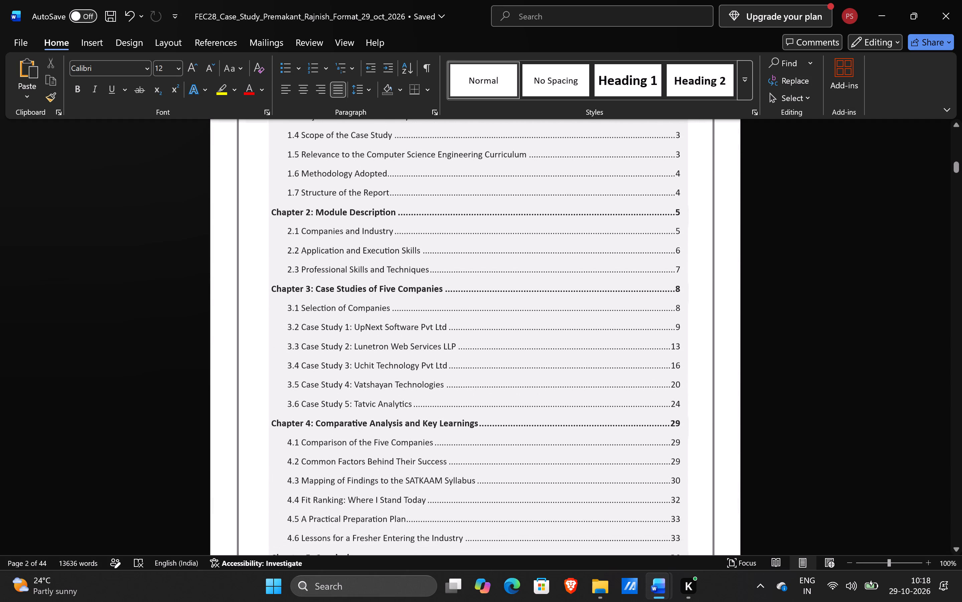
scroll(444, 524, down, 15)
scroll(444, 524, down, 7)
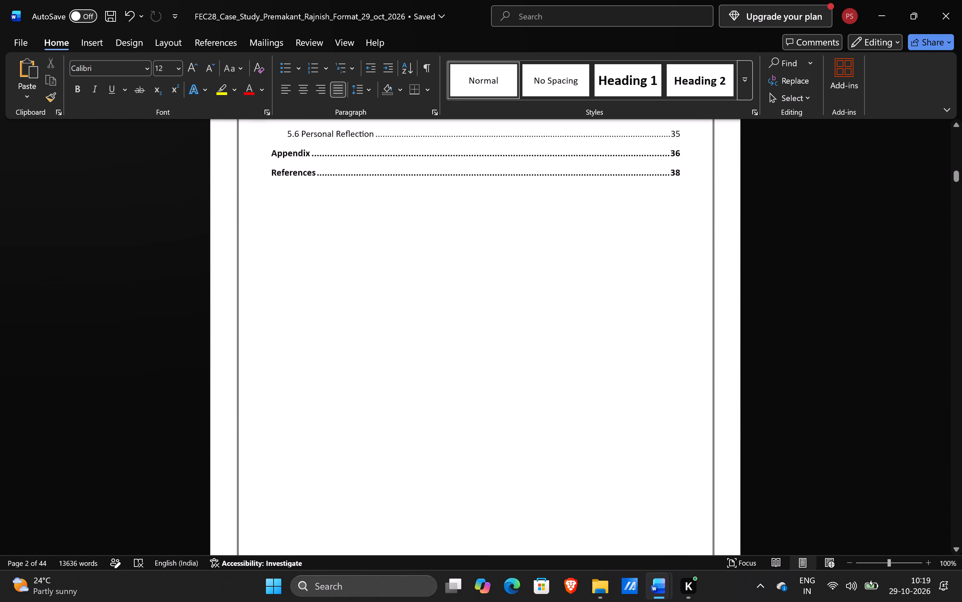
Set the font size of all body paragraphs under the ABSTRACT heading to 12.
scroll(444, 524, down, 15)
scroll(444, 524, down, 13)
scroll(447, 525, up, 10)
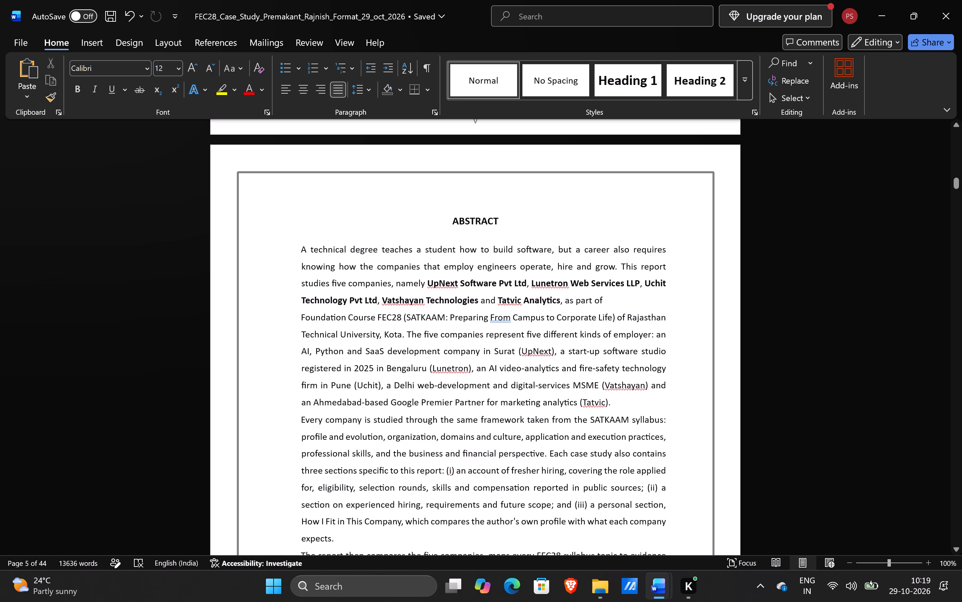
drag(298, 249, 467, 573)
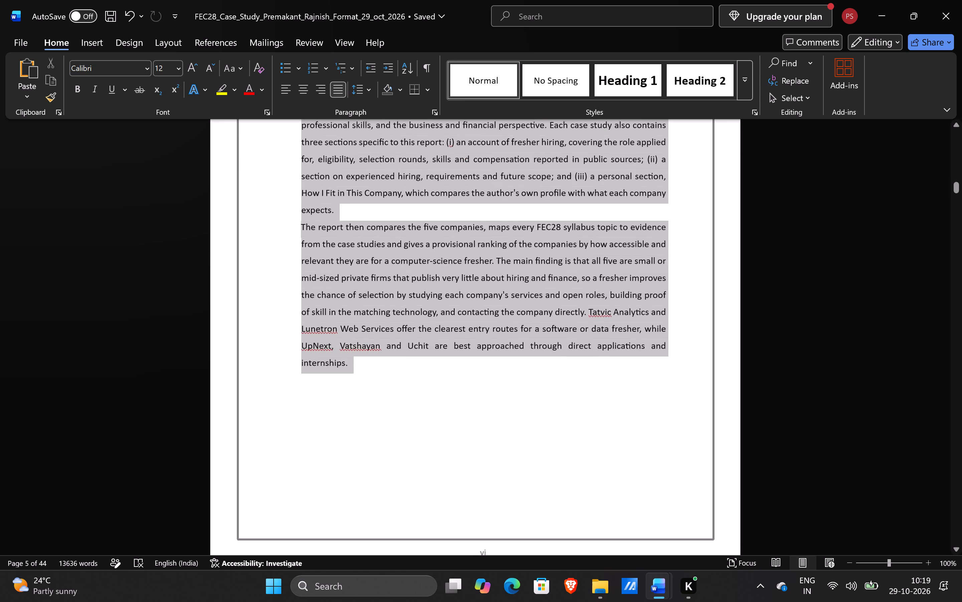
drag(467, 573, 436, 214)
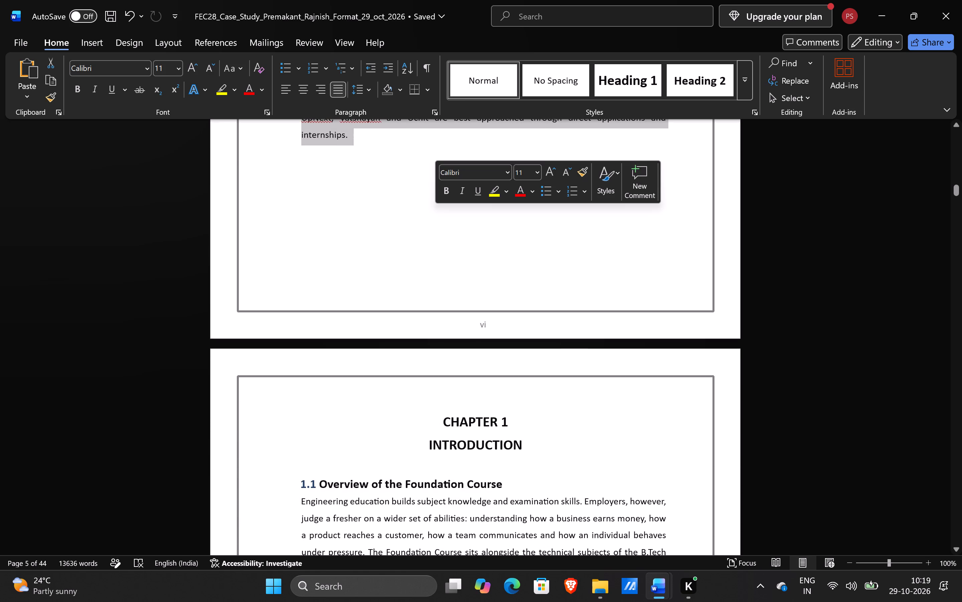
click(536, 172)
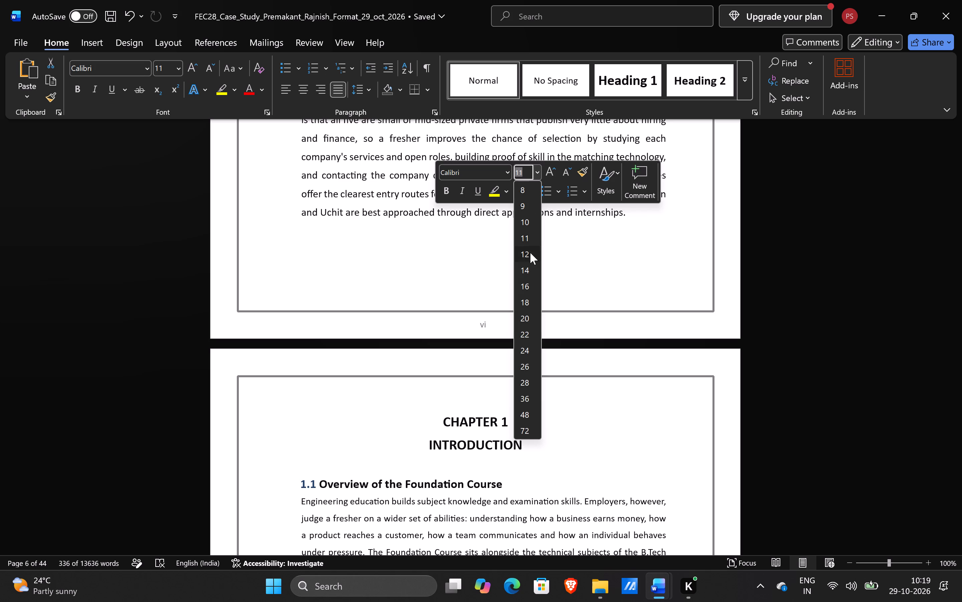
click(530, 253)
Set the Chapter 1 text from heading 1.1 Overview of the Foundation Course through the end of section 1.7 to font size 12.
scroll(504, 350, down, 1)
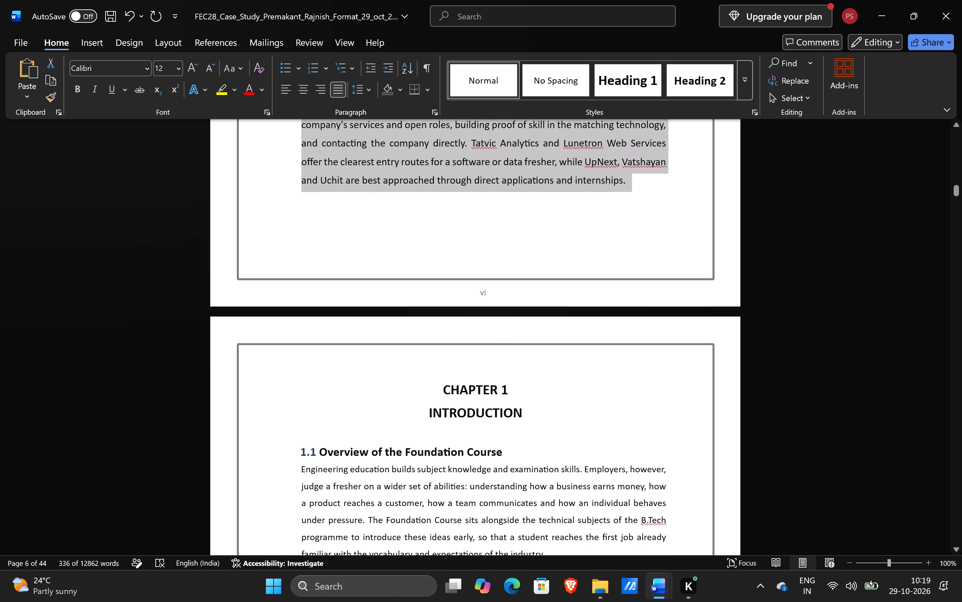
scroll(431, 500, down, 7)
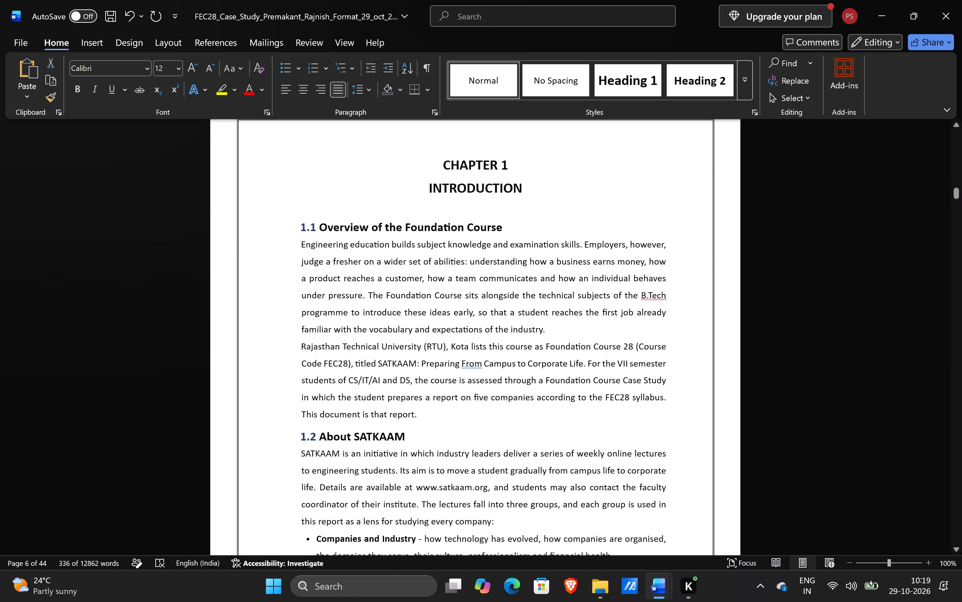
drag(302, 226, 380, 359)
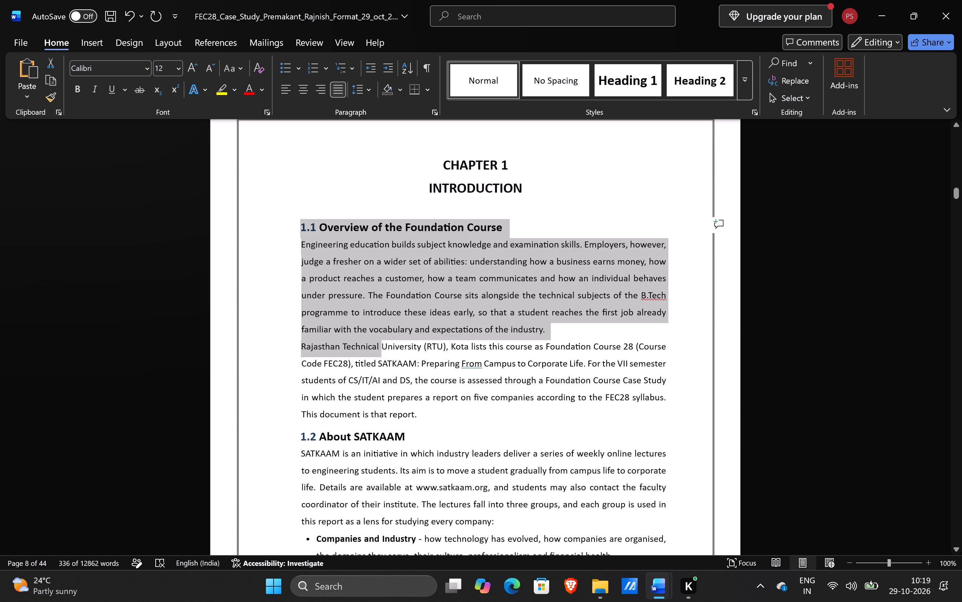
drag(380, 359, 442, 565)
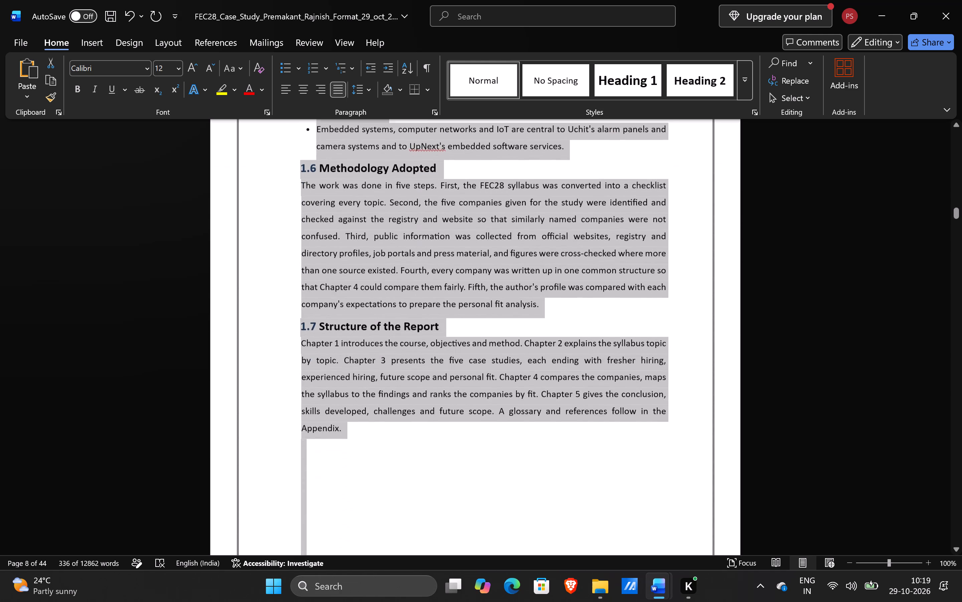
drag(442, 565, 381, 223)
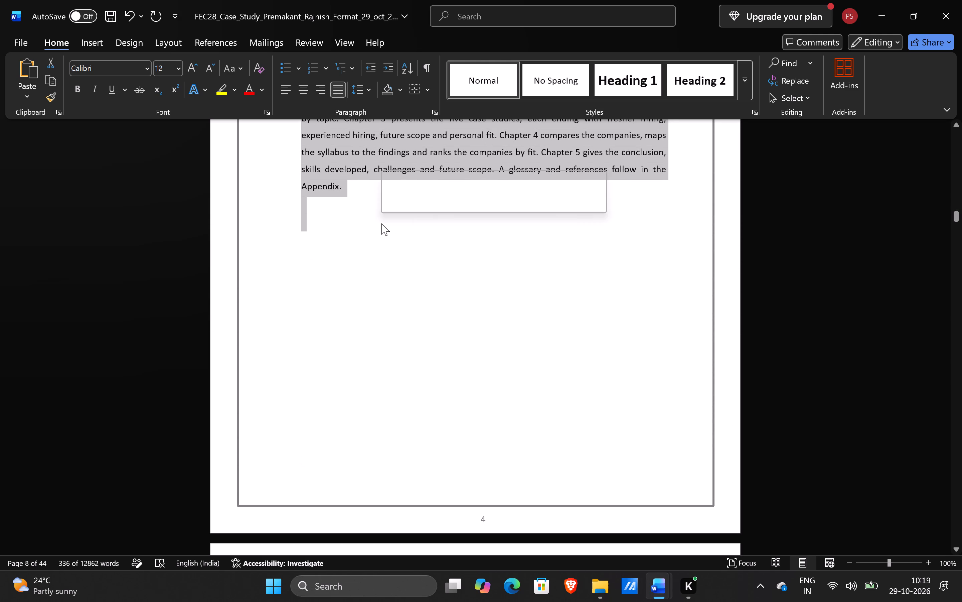
click(481, 186)
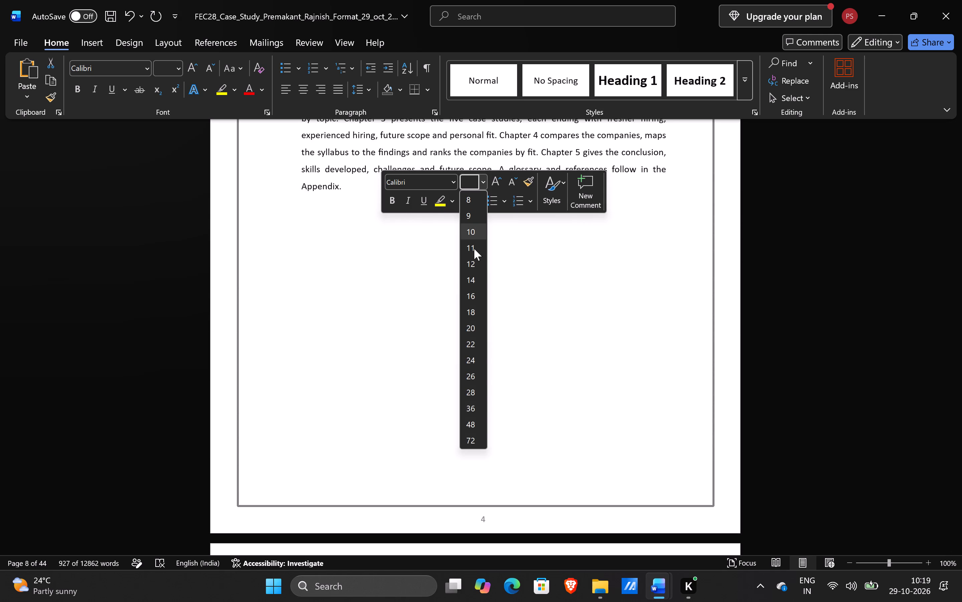
click(475, 267)
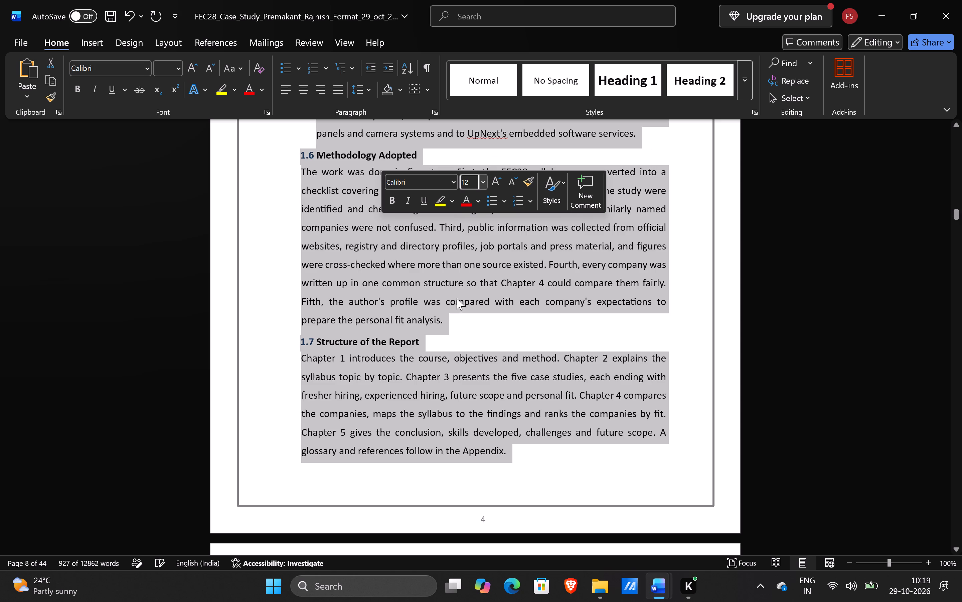
click(533, 489)
Delete the run of empty lines above the CHAPTER 2 heading so it moves up onto the page following section 1.7.
scroll(494, 451, down, 2)
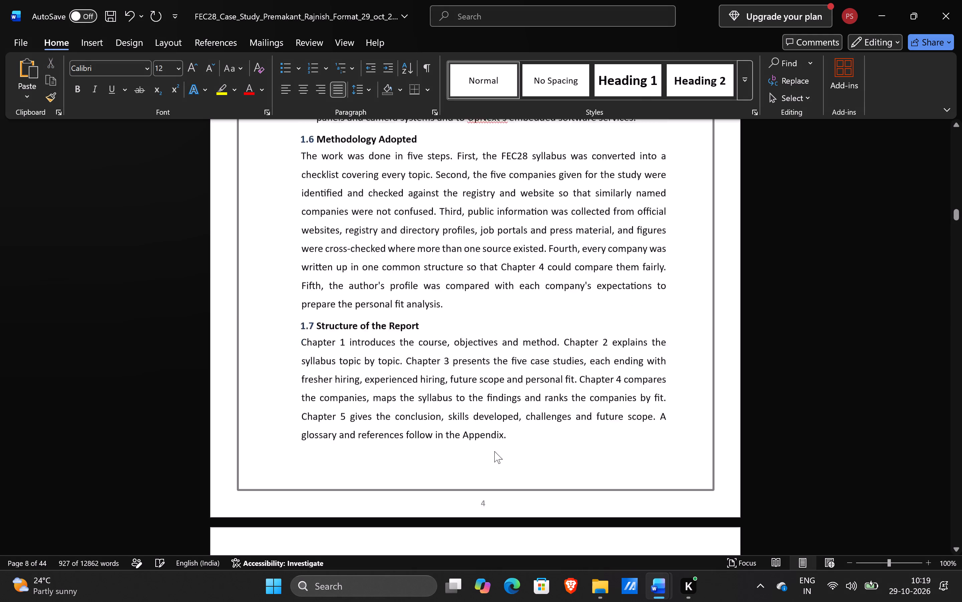
scroll(494, 451, down, 13)
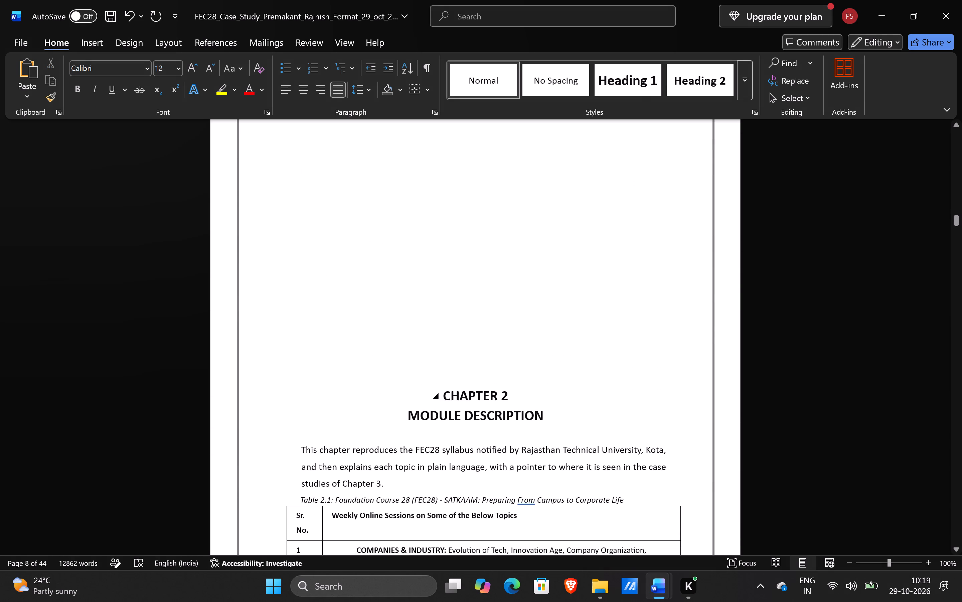
click(420, 314)
key(BackSpace)
key(BackSpace)
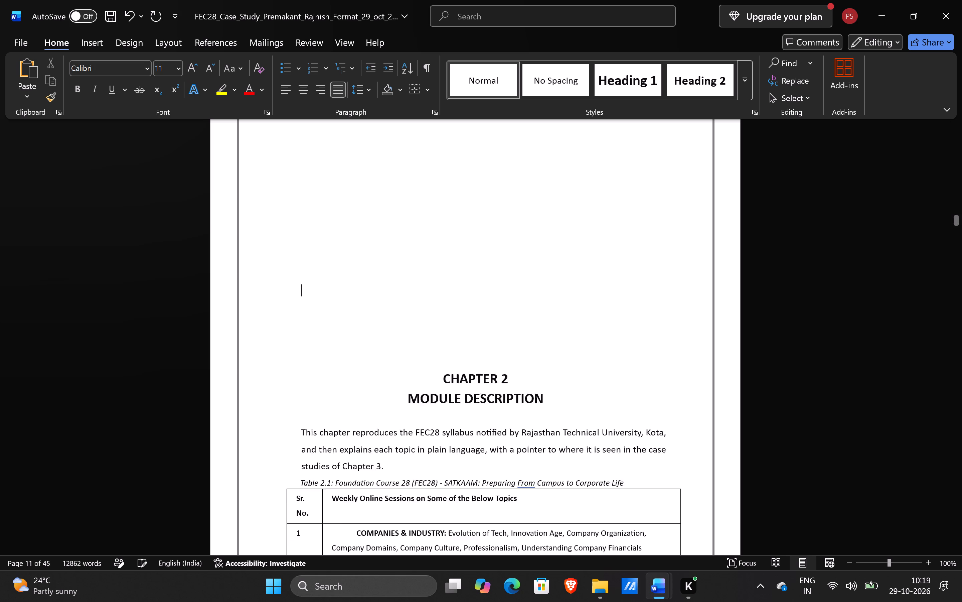
key(BackSpace)
key(BackSpace)
key(BackSpace)
key(BackSpace)
key(BackSpace)
key(BackSpace)
key(BackSpace)
key(BackSpace)
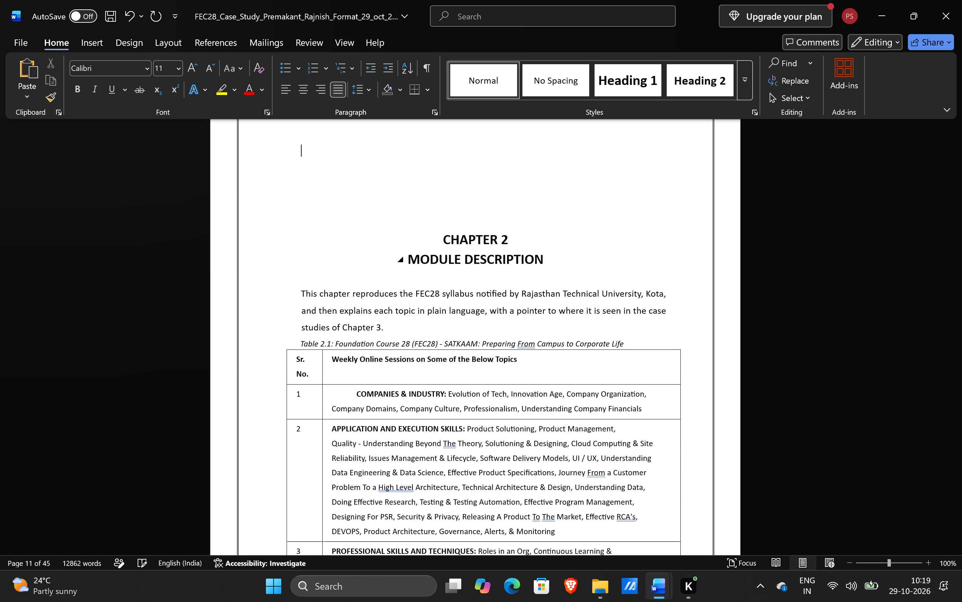
key(BackSpace)
key(BackSpace)
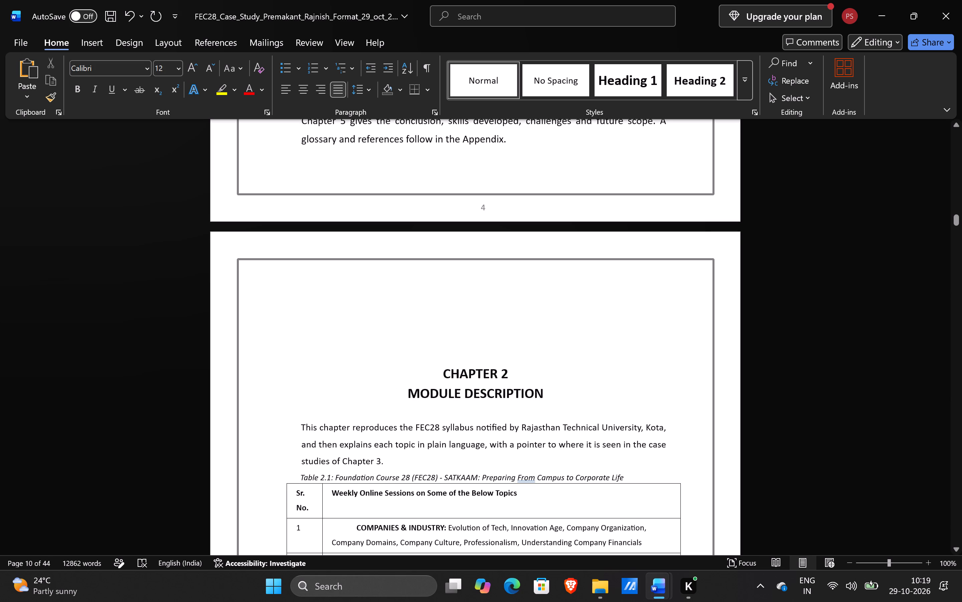
Delete the remaining blank lines between the page's upper border and the CHAPTER 2 heading.
key(Down)
key(Down)
key(Down)
key(Down)
key(BackSpace)
key(BackSpace)
key(BackSpace)
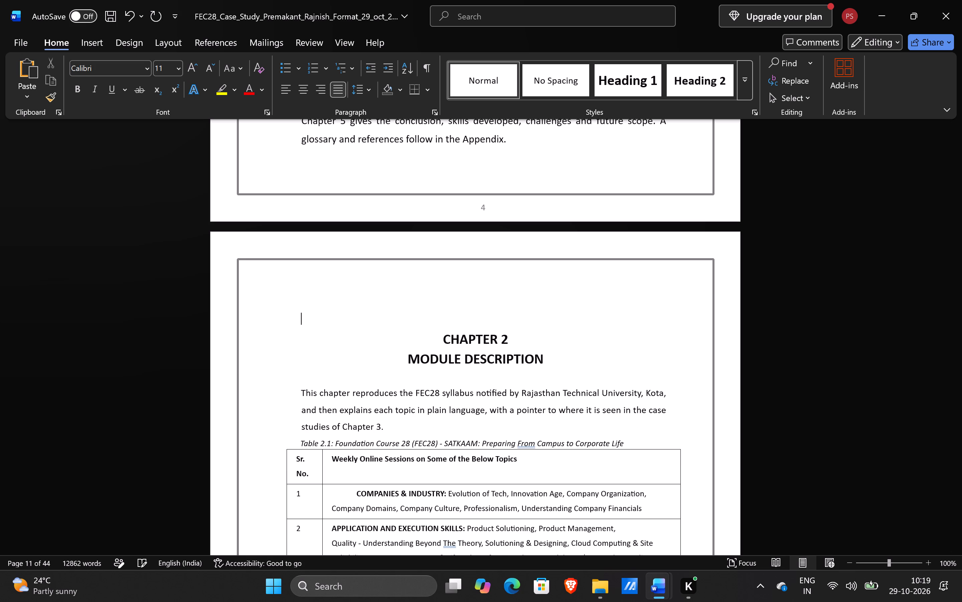
key(BackSpace)
key(BackSpace)
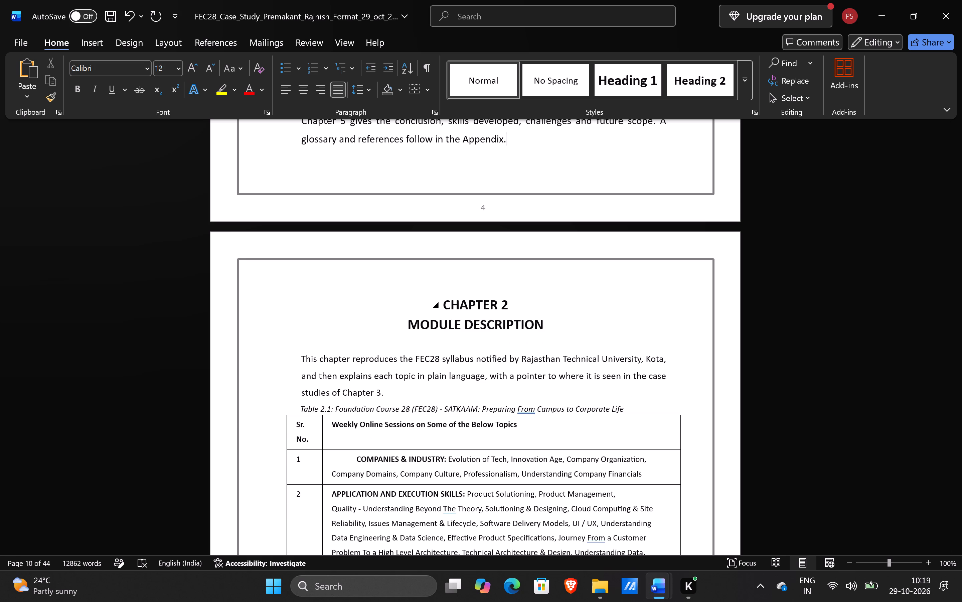
key(Down)
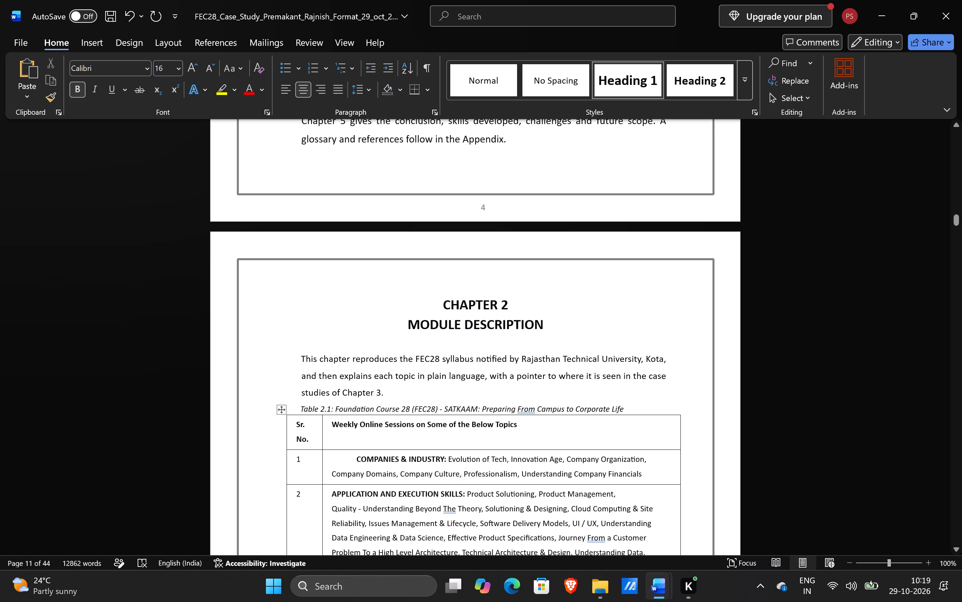
Set the Chapter 2 text from its introductory paragraph and Table 2.1 through the end of section 2.3 to font size 12.
scroll(289, 373, down, 5)
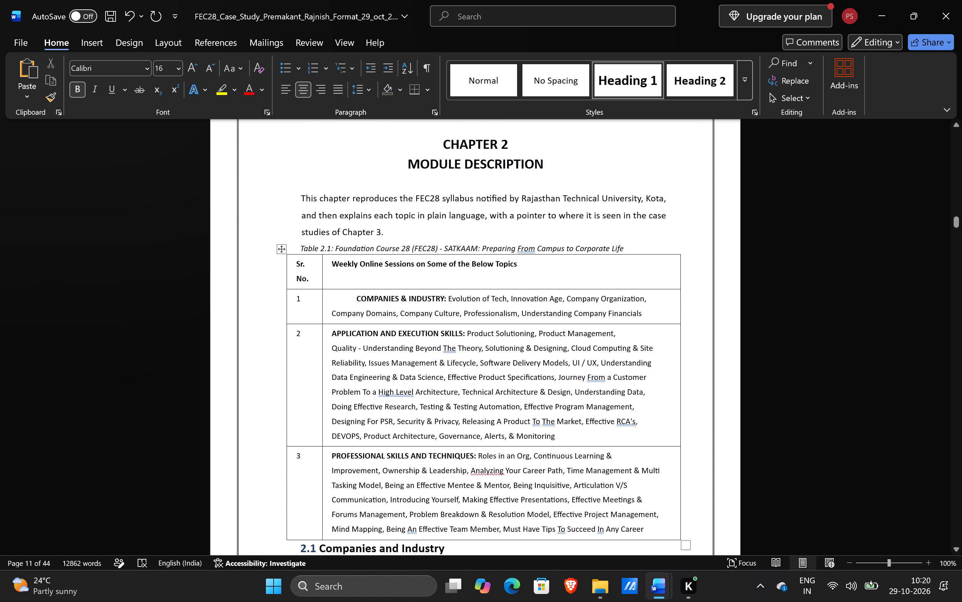
drag(297, 193, 444, 517)
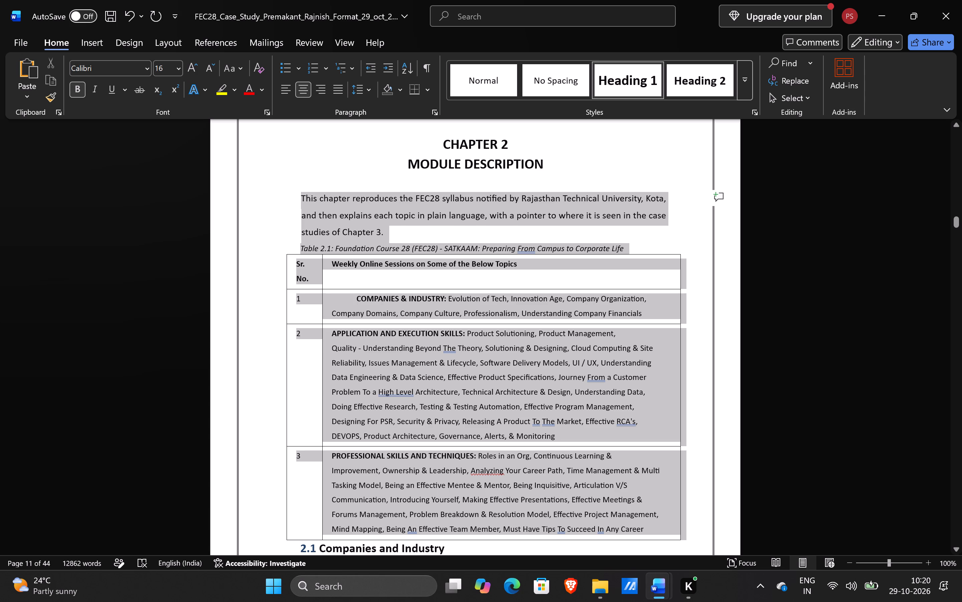
drag(444, 517, 463, 557)
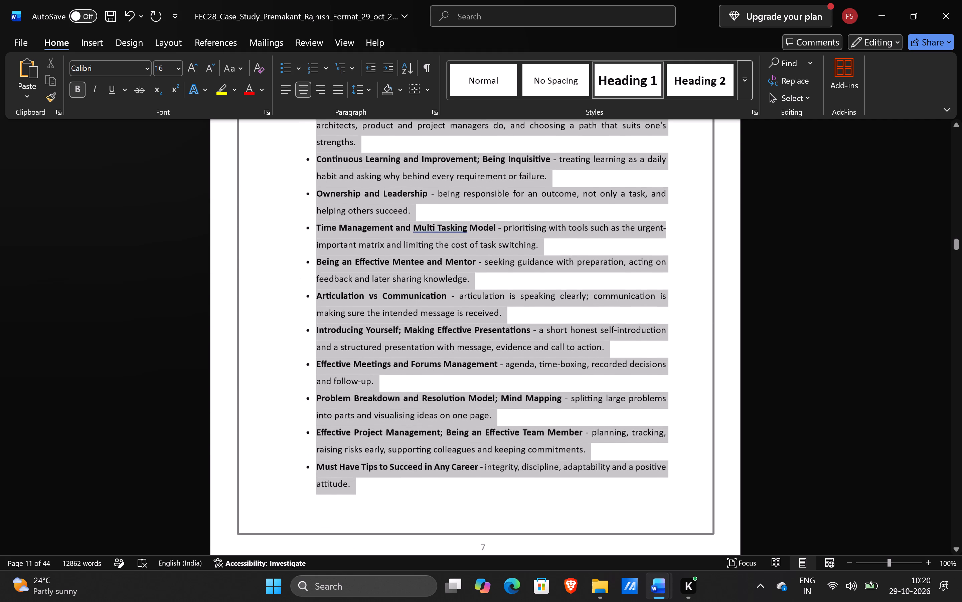
drag(463, 557, 416, 243)
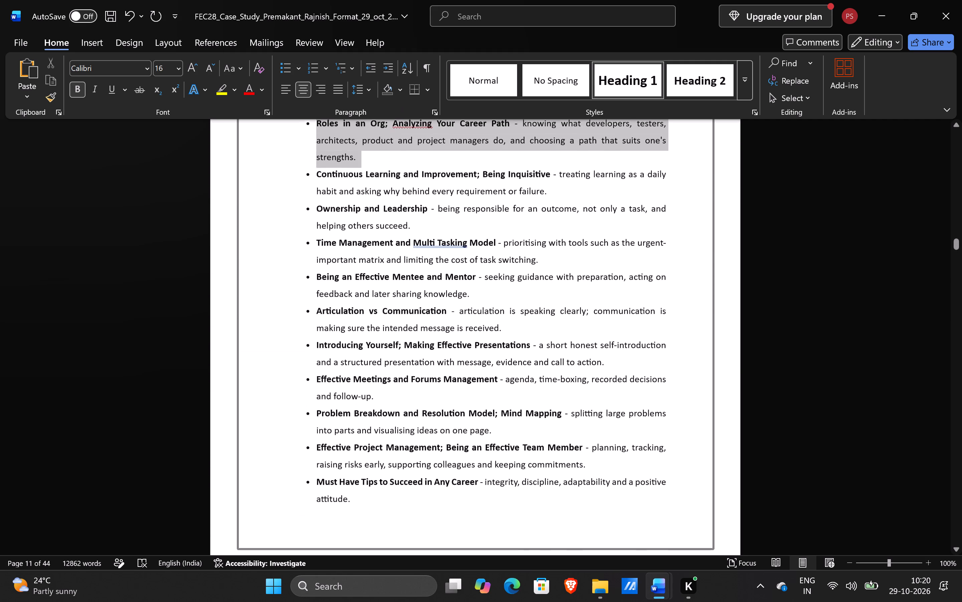
drag(416, 243, 439, 519)
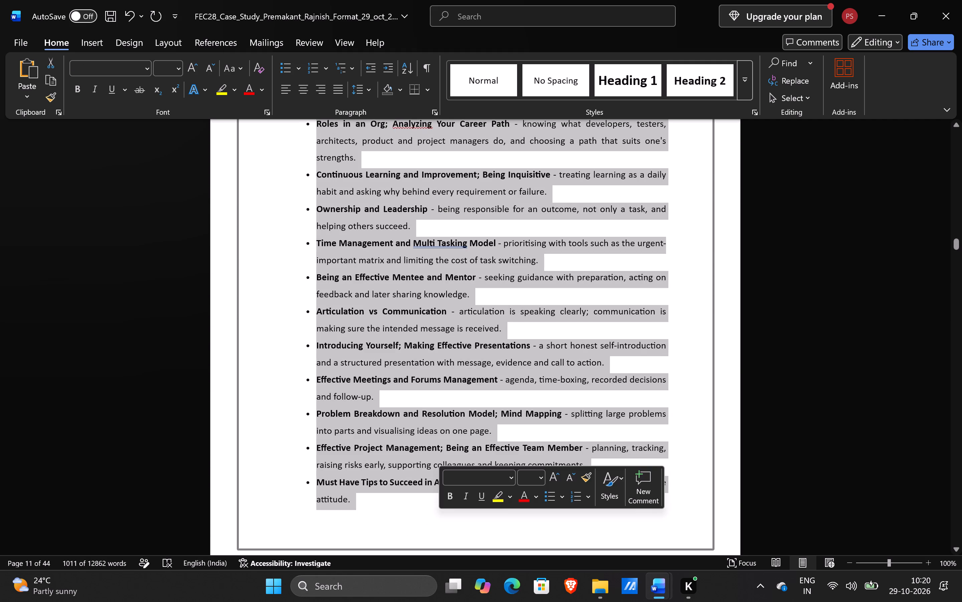
click(539, 481)
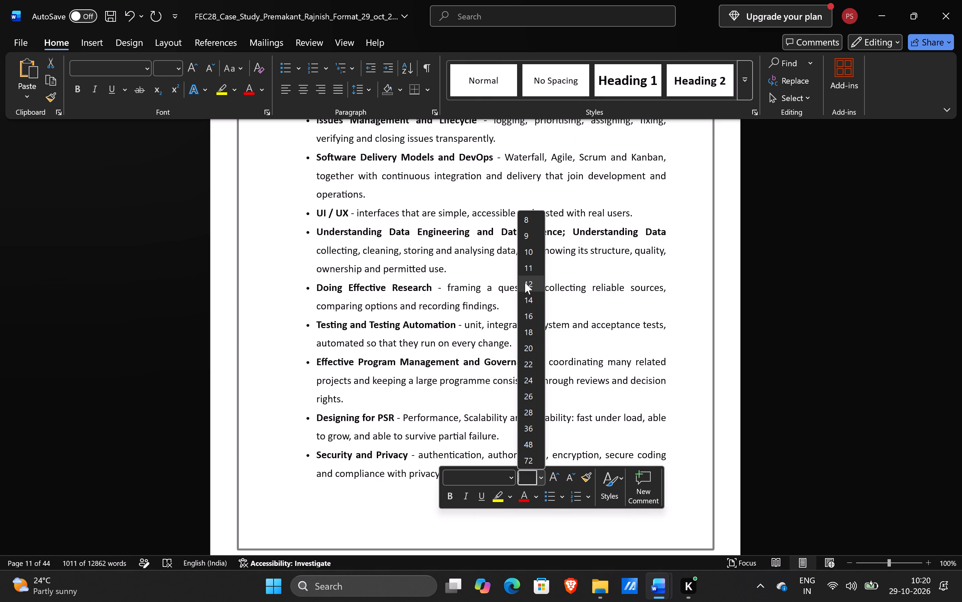
click(525, 282)
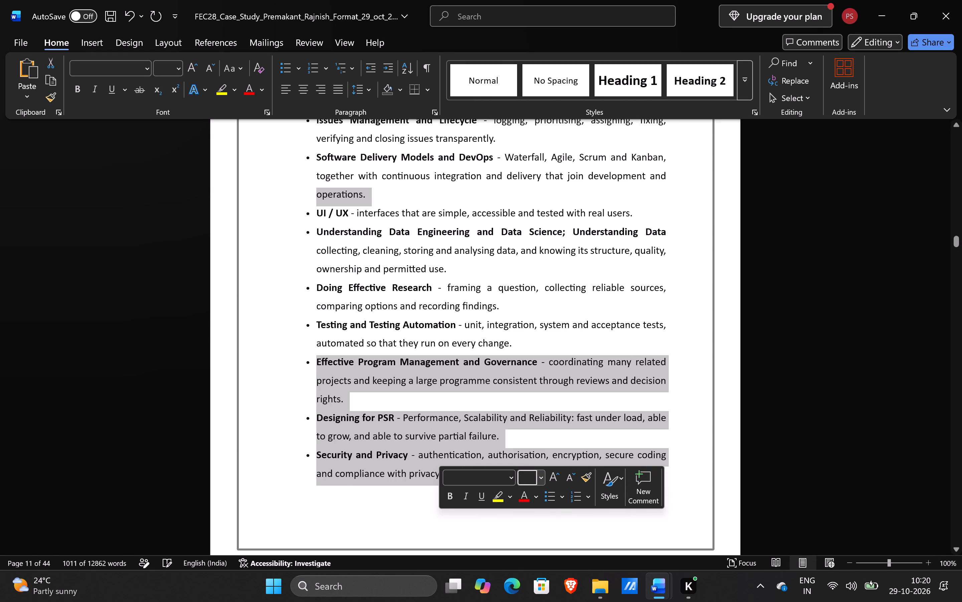
Go to section 3.1 Selection of Companies in Chapter 3 and check the font sizes of its heading and introductory paragraph.
scroll(339, 496, down, 17)
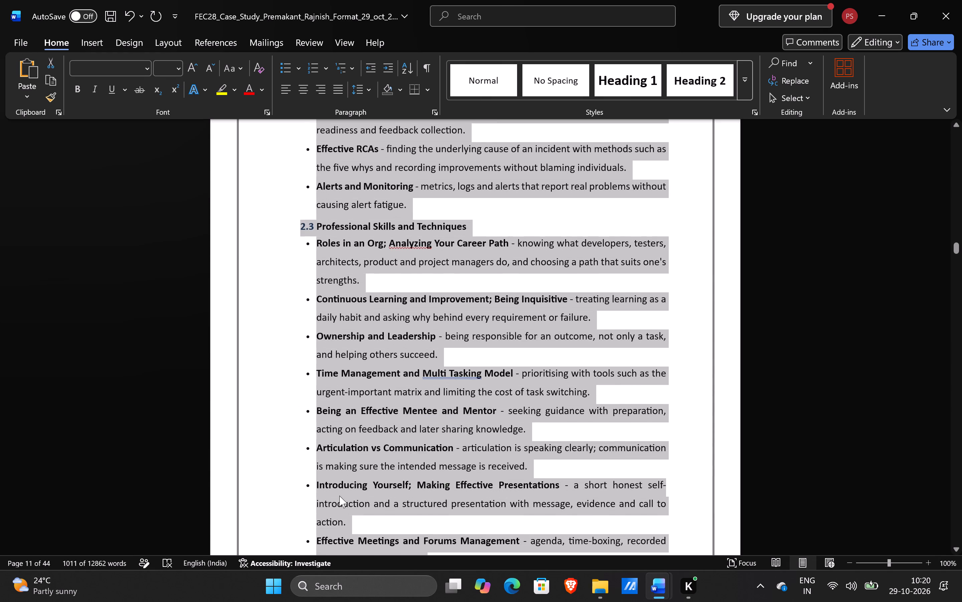
scroll(339, 496, down, 14)
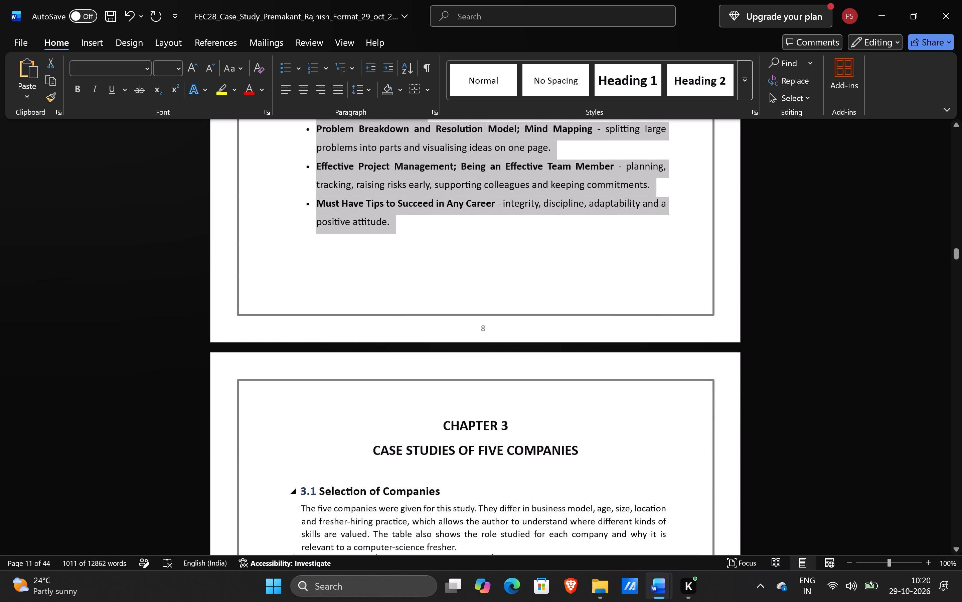
scroll(339, 496, down, 8)
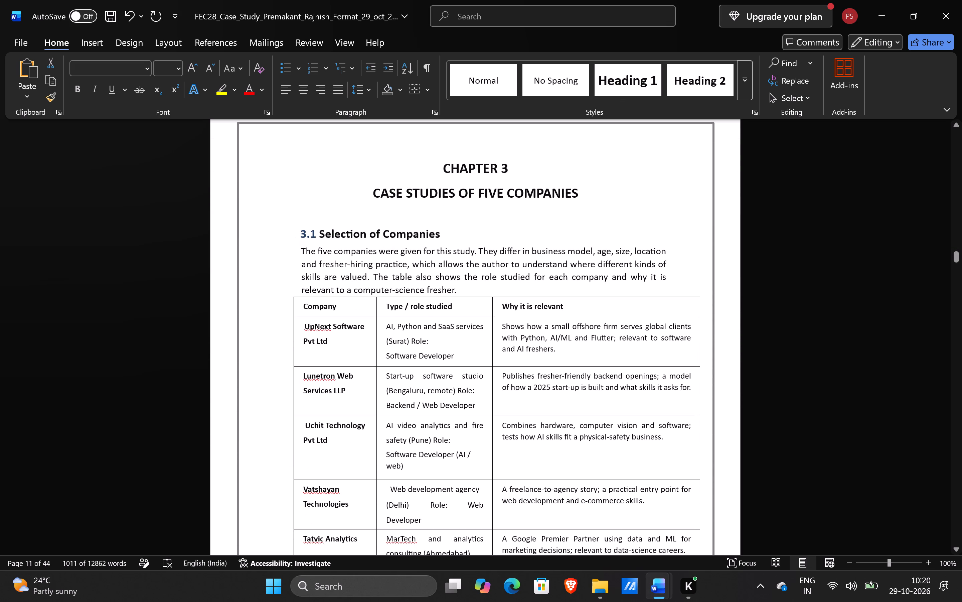
drag(300, 237, 429, 234)
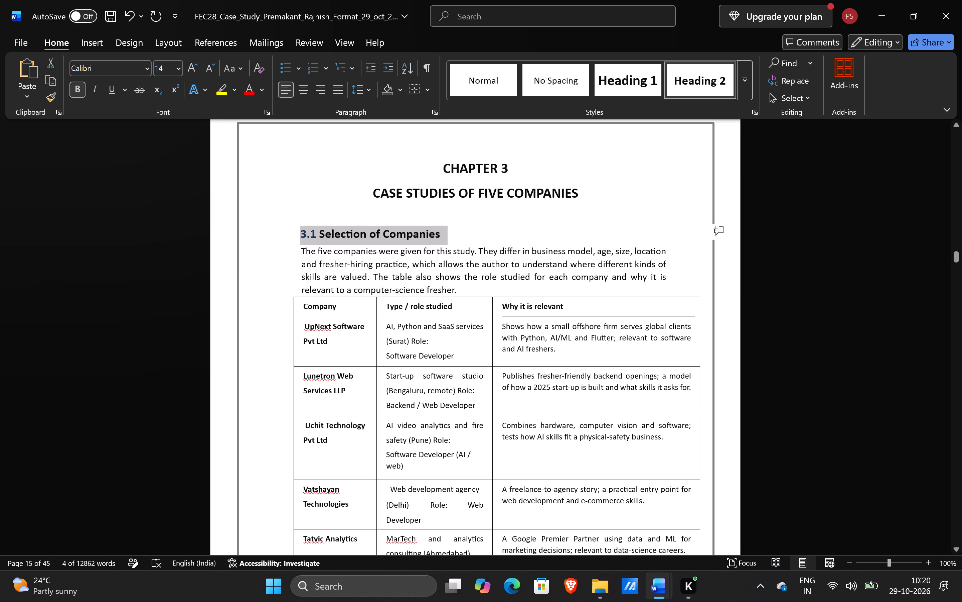
click(261, 281)
click(272, 284)
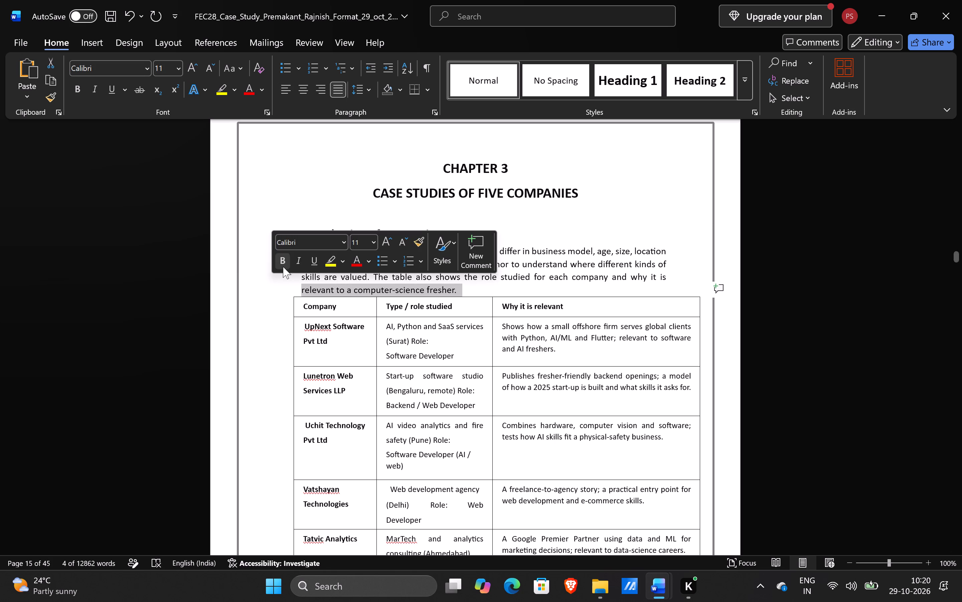
click(283, 287)
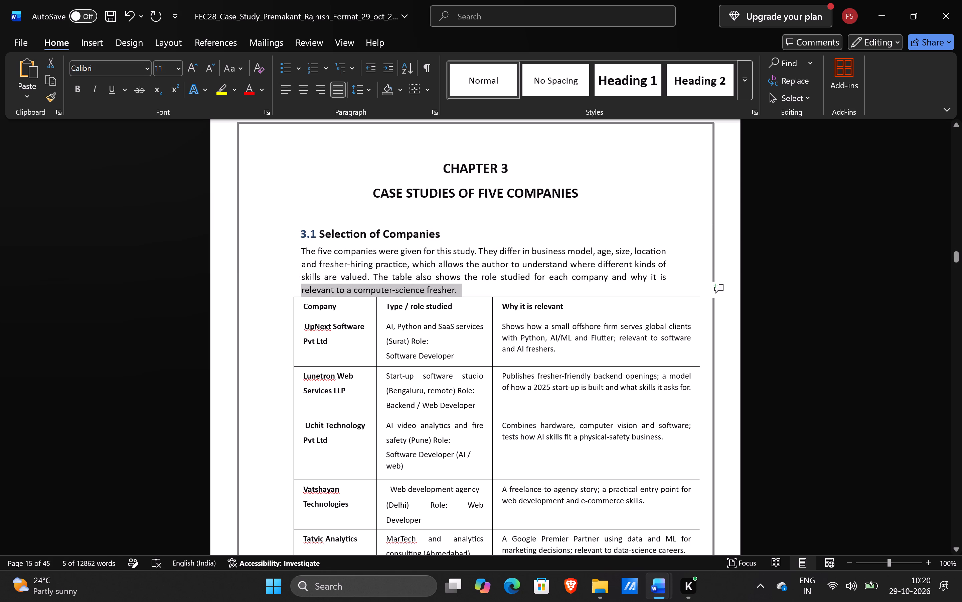
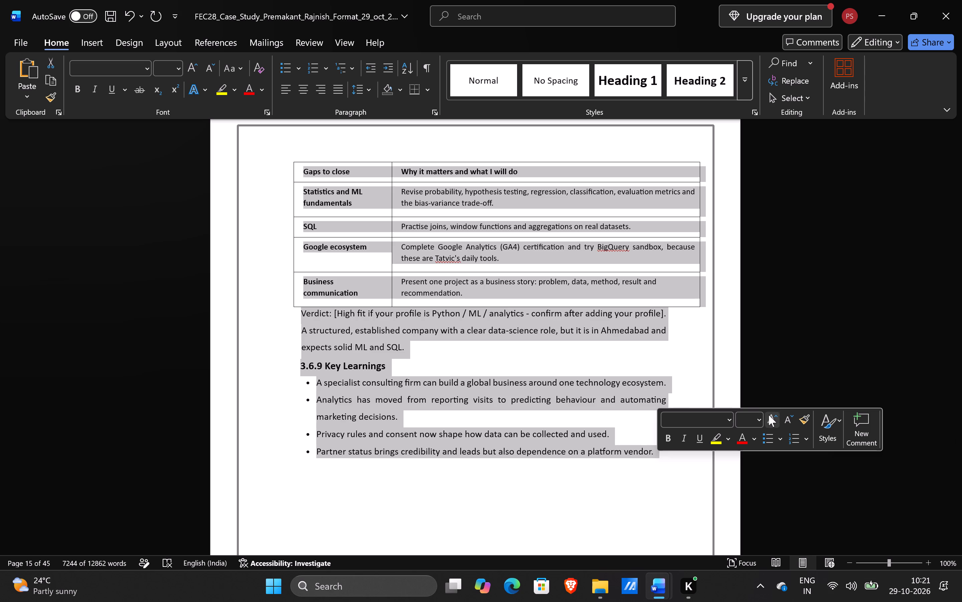
Set the selected Chapter 3 text, through the last bullet of section 3.6.9 Key Learnings, to font size 12.
click(763, 419)
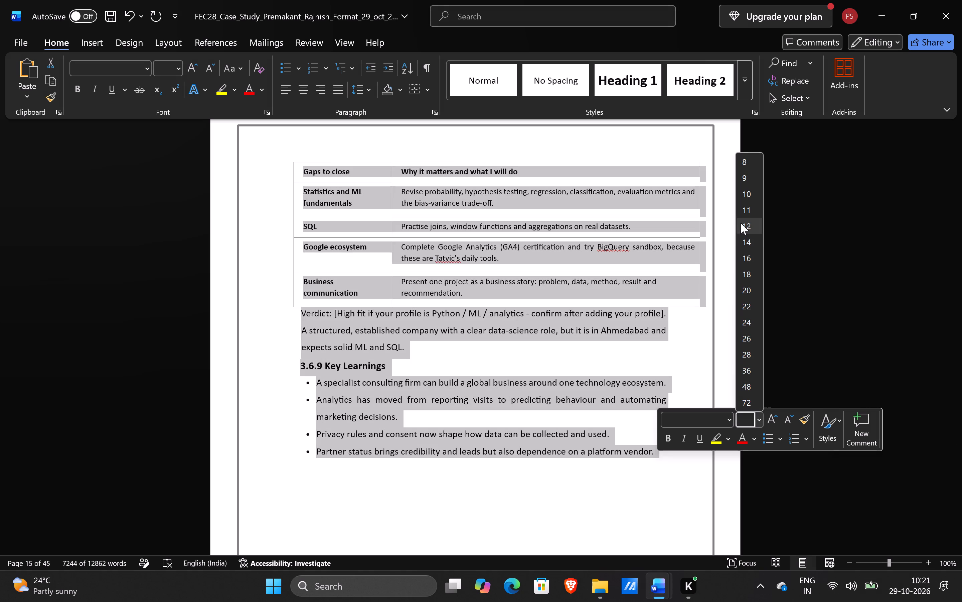
click(741, 223)
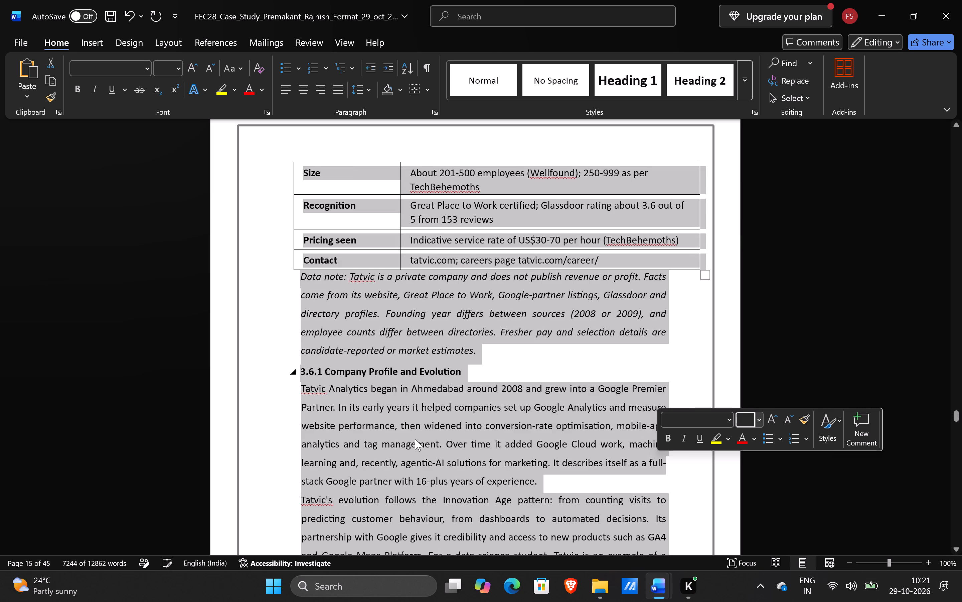
Set the Chapter 4 content from the 4.1 heading and comparison table through the last bullet of section 4.6 to font size 12.
scroll(399, 444, down, 19)
scroll(391, 450, down, 2)
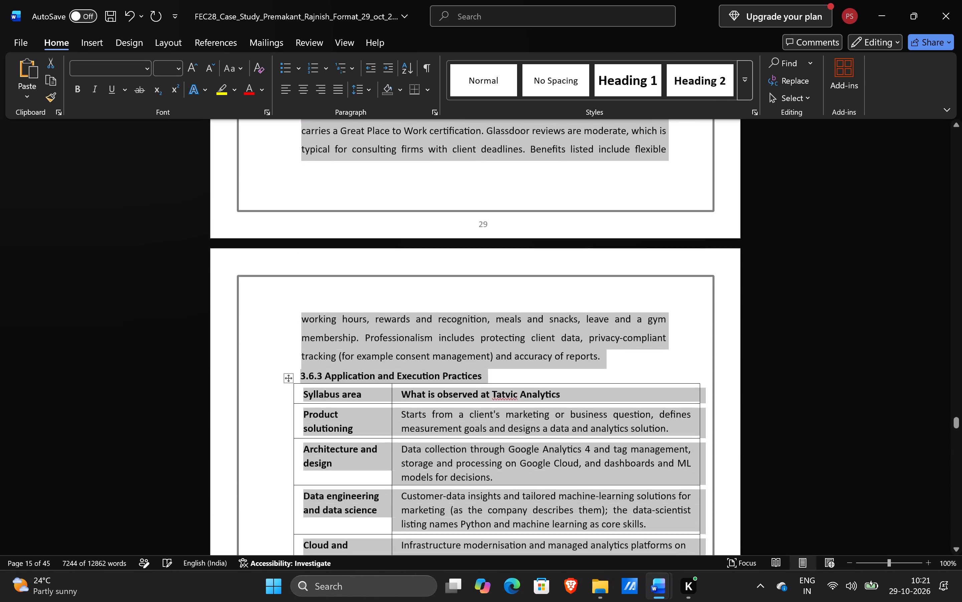
scroll(391, 450, down, 13)
scroll(391, 450, down, 8)
scroll(382, 553, down, 8)
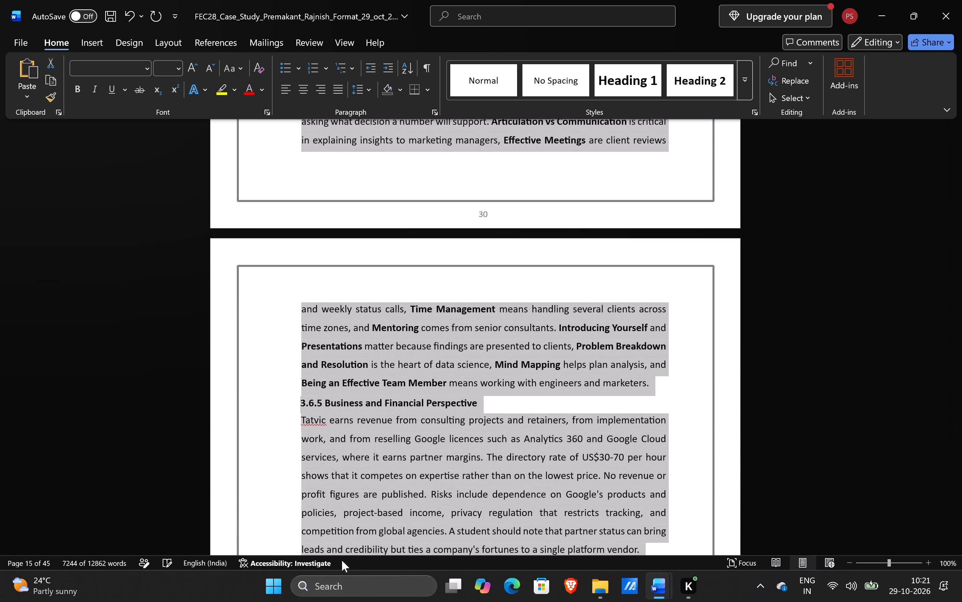
scroll(382, 455, down, 18)
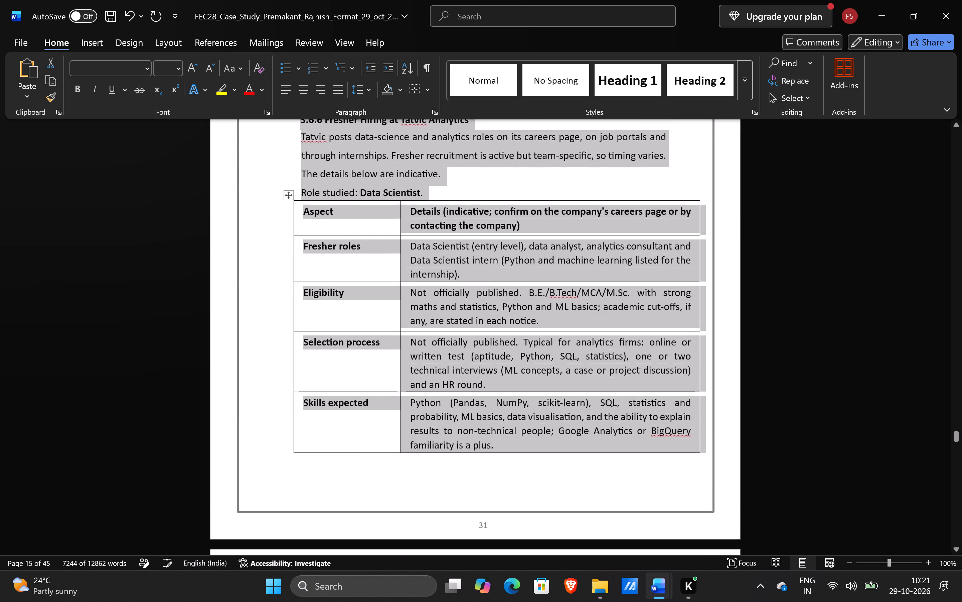
scroll(360, 453, down, 12)
scroll(350, 468, down, 17)
scroll(346, 473, down, 17)
scroll(346, 473, down, 5)
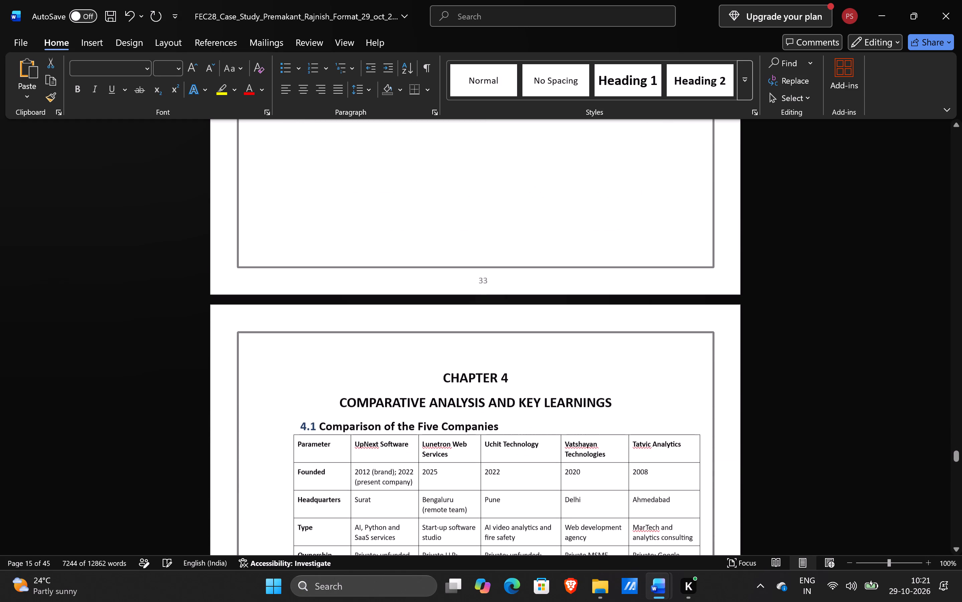
scroll(346, 473, down, 3)
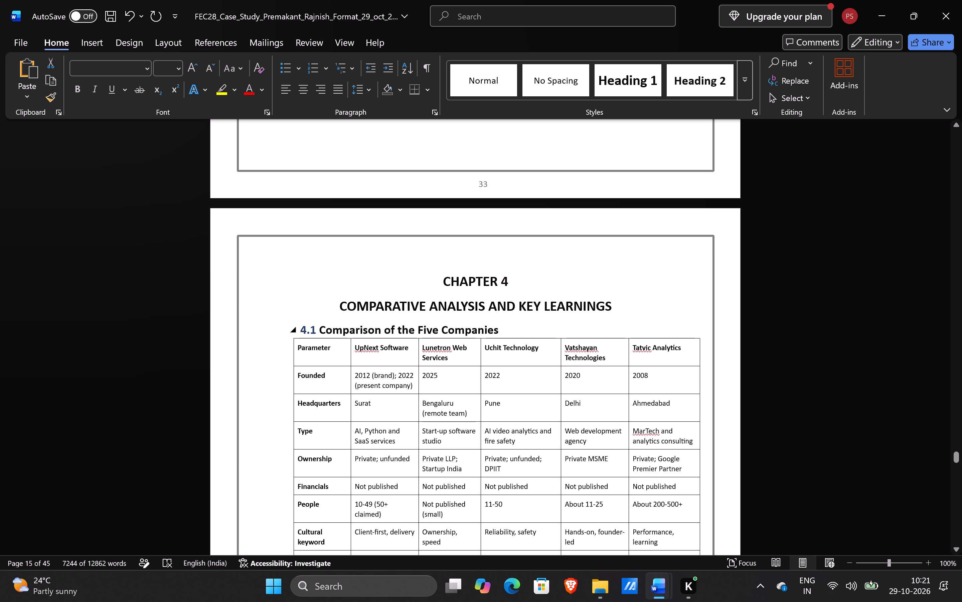
drag(301, 330, 447, 545)
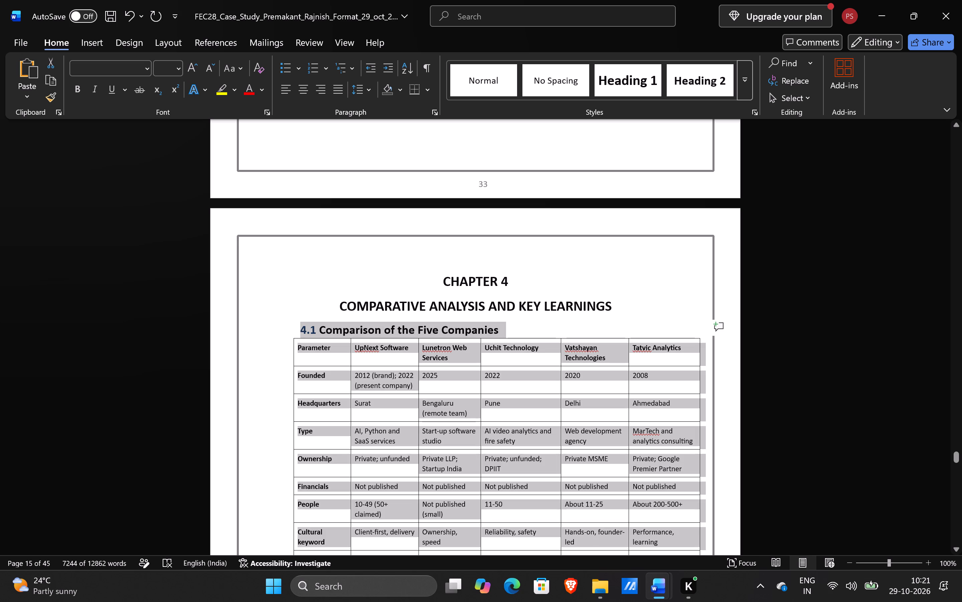
drag(447, 545, 454, 565)
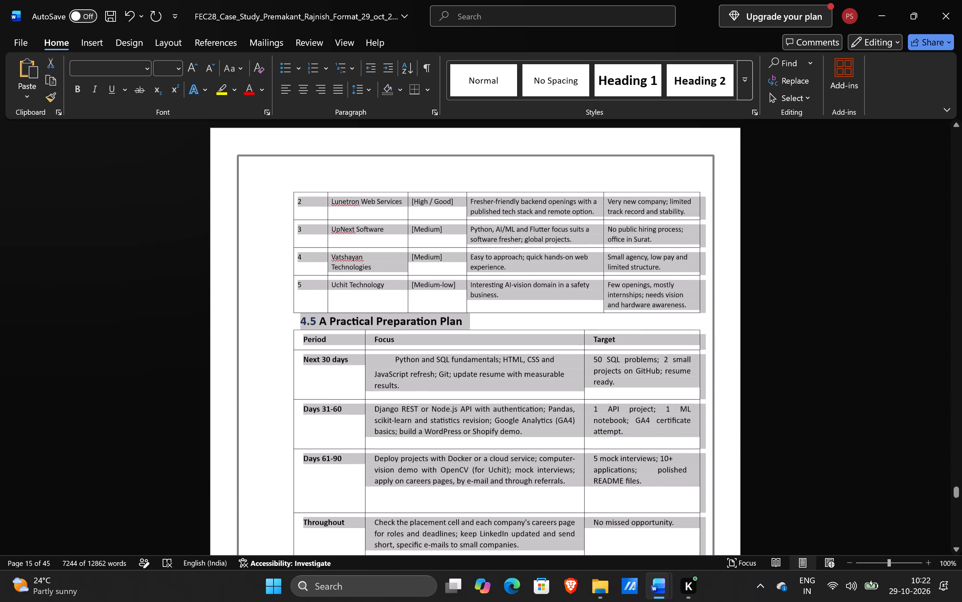
drag(454, 565, 383, 311)
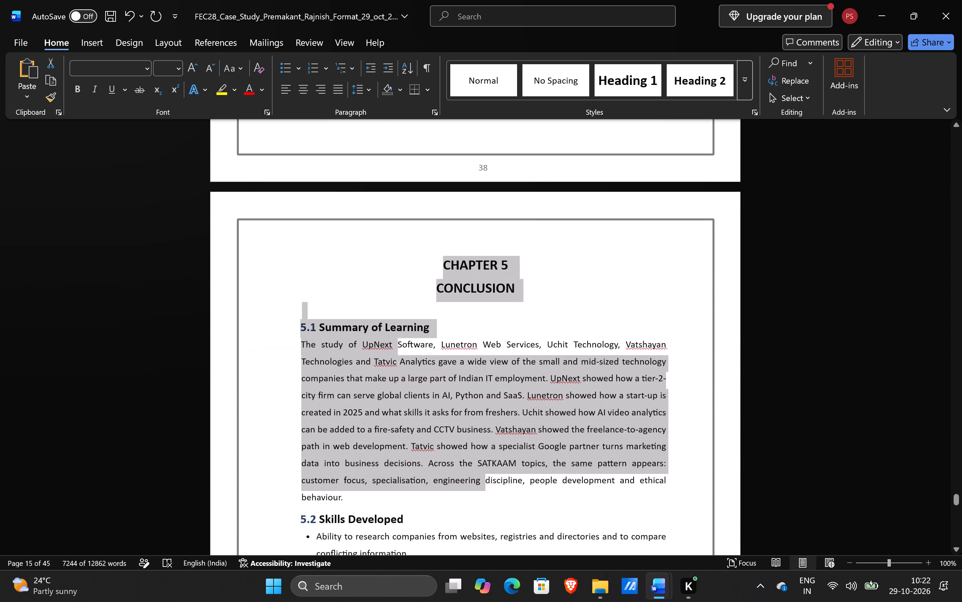
drag(383, 311, 322, 121)
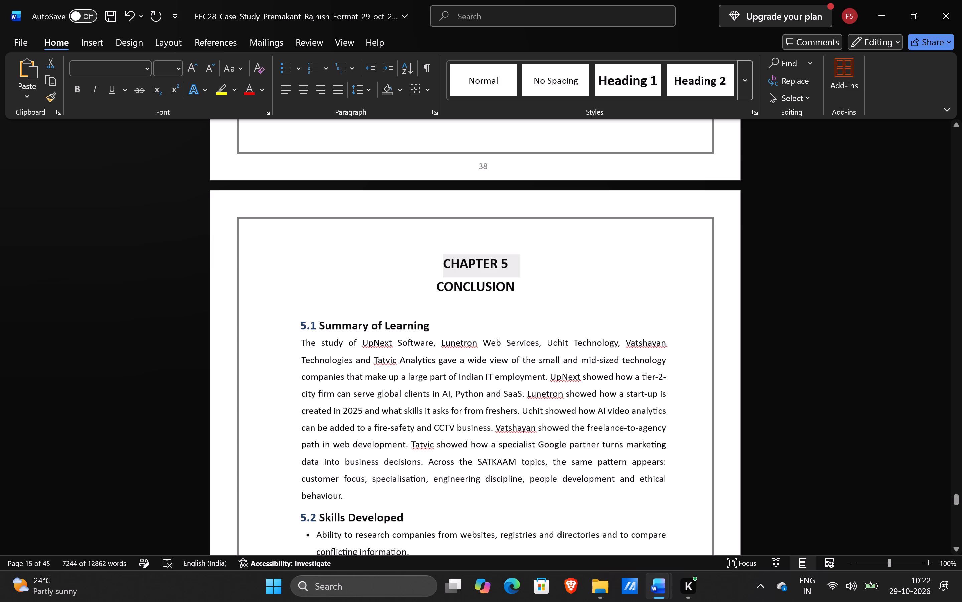
drag(322, 121, 350, 156)
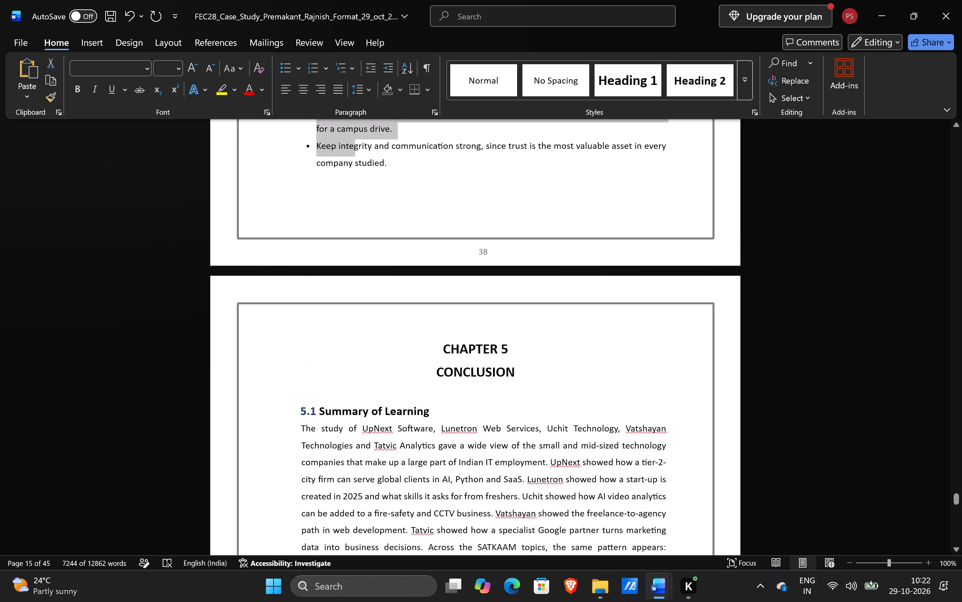
drag(350, 156, 389, 166)
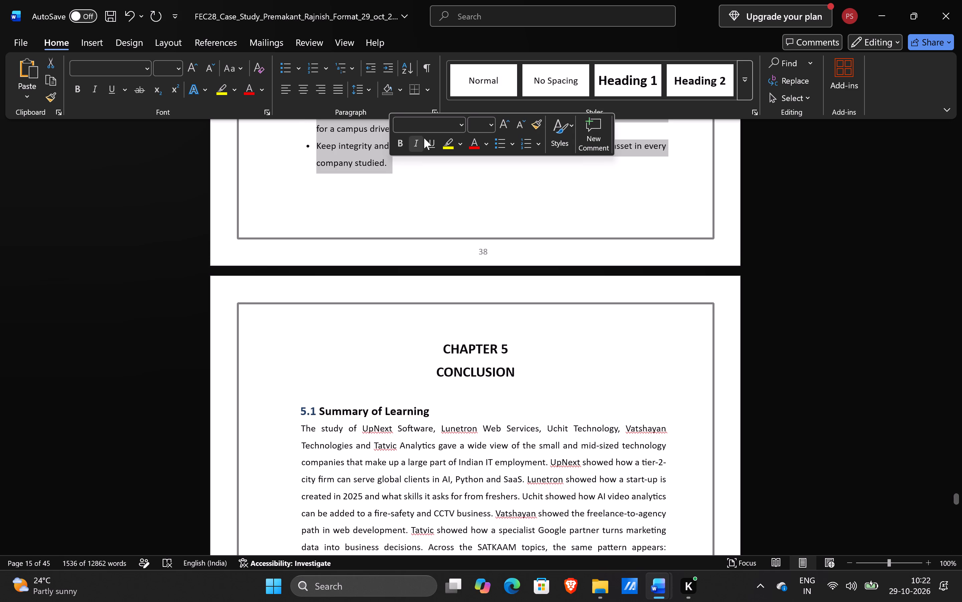
click(487, 124)
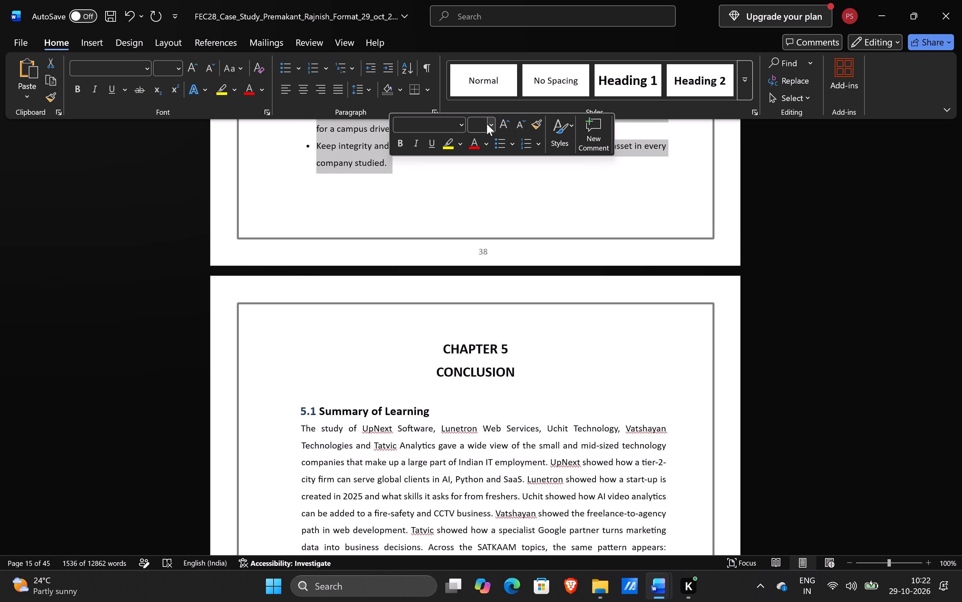
click(490, 124)
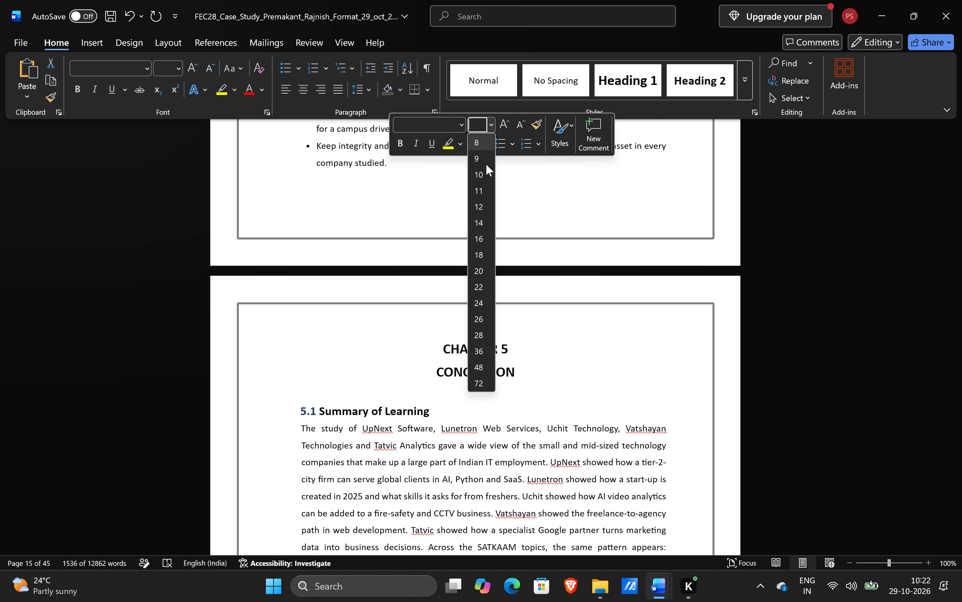
click(485, 204)
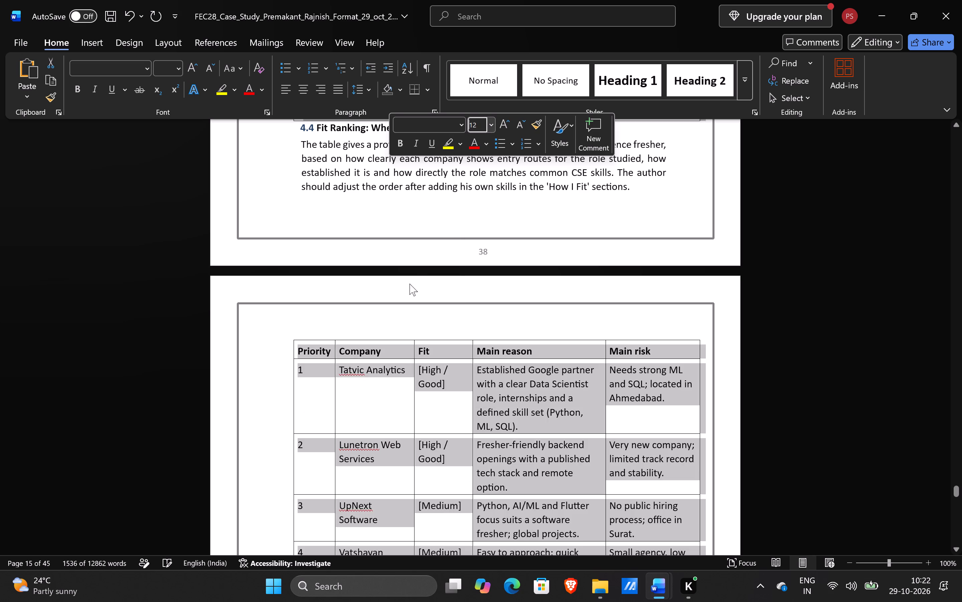
Insert empty lines after the last bullet of section 4.6 to push the CHAPTER 5 heading onto a new page.
scroll(402, 287, down, 15)
scroll(295, 303, down, 11)
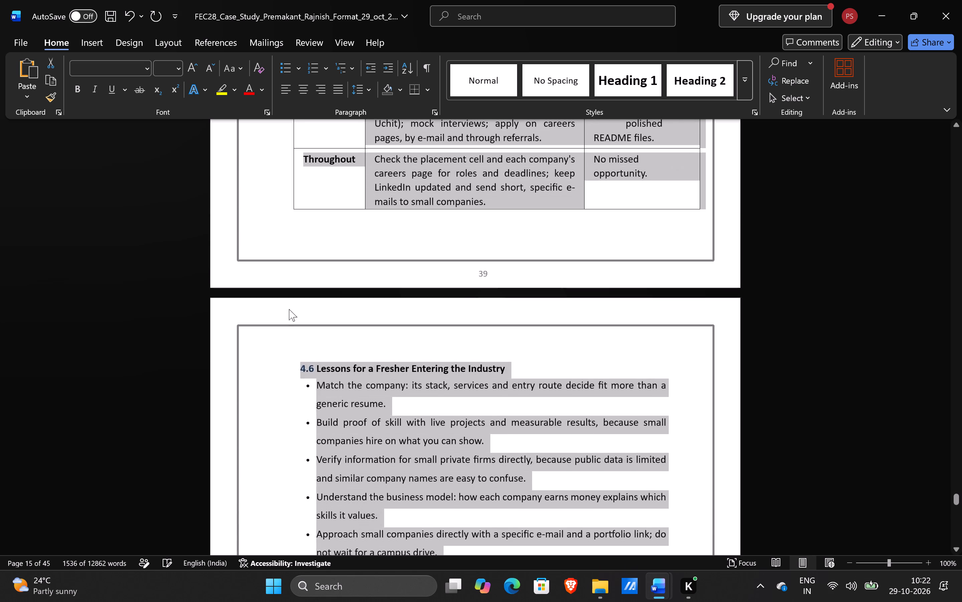
scroll(289, 309, down, 10)
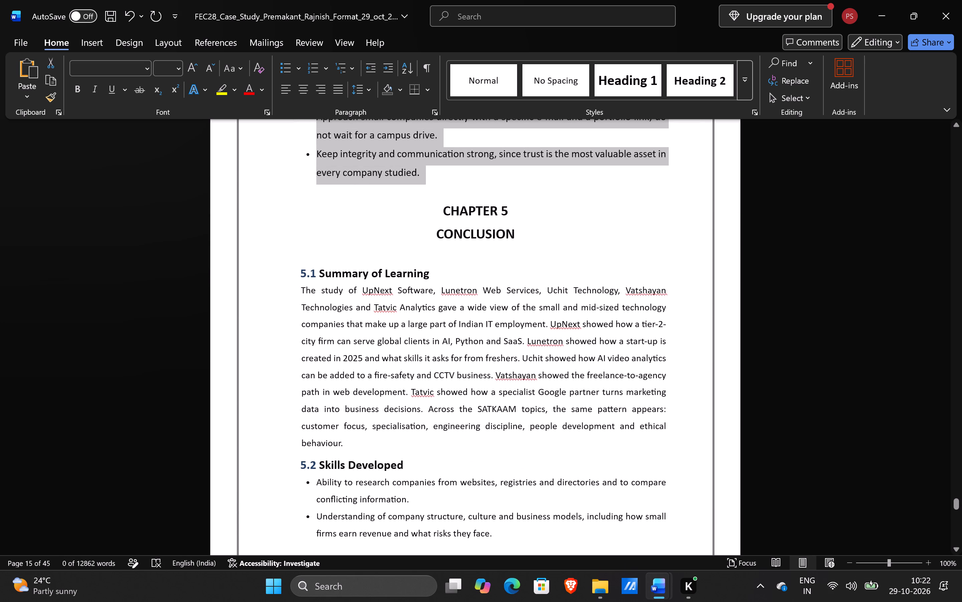
click(426, 178)
key(Return)
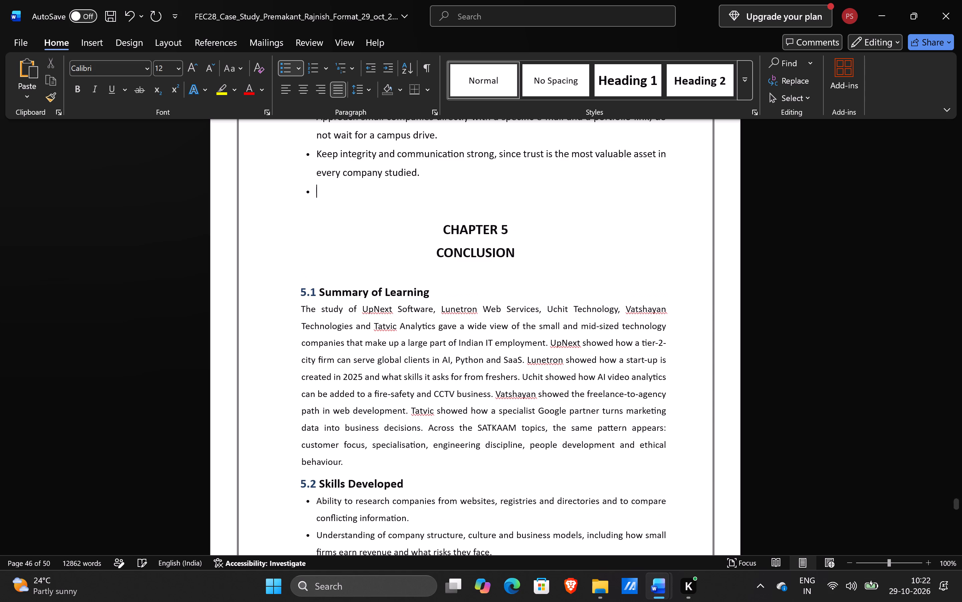
key(Return)
key(Return)
key(Return)
key(Return)
key(Return)
key(Return)
key(Return)
key(Return)
key(Return)
key(Return)
key(Return)
key(Return)
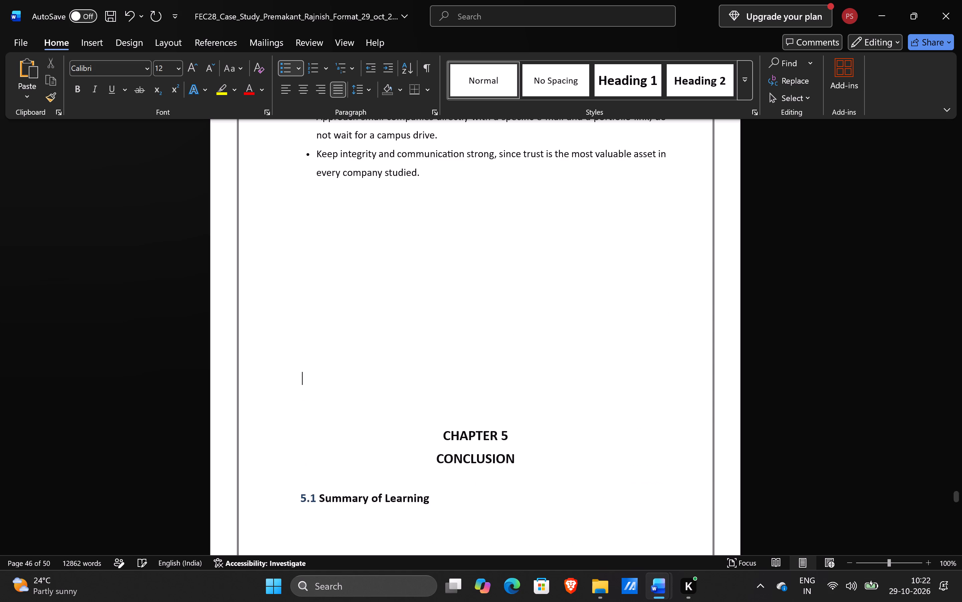
key(Return)
key(Return)
key(Return)
key(Return)
key(Return)
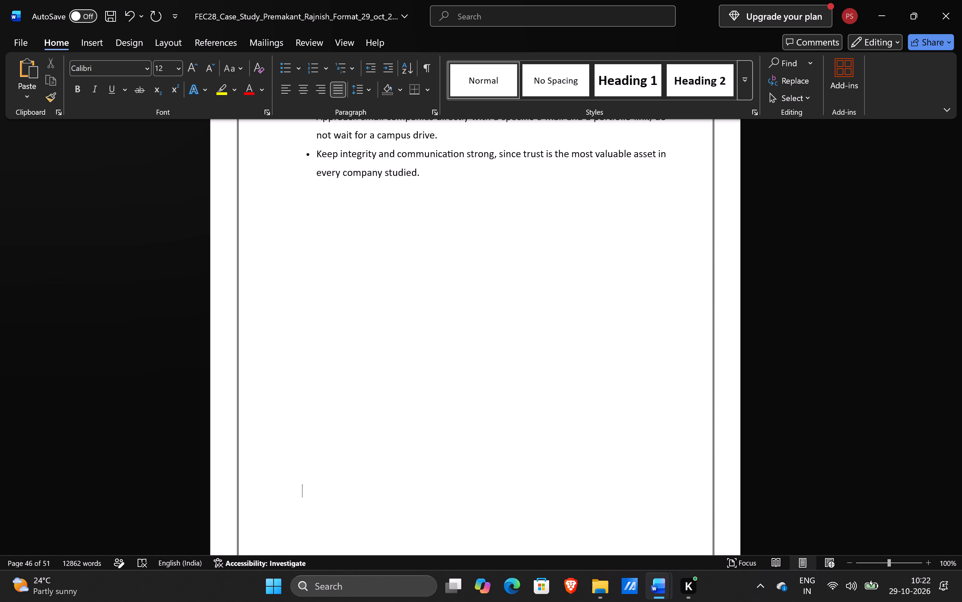
Set the text from heading 5.1 Summary of Learning through the Tag management row ending the Term and Definition tables to font size 12.
scroll(448, 180, down, 8)
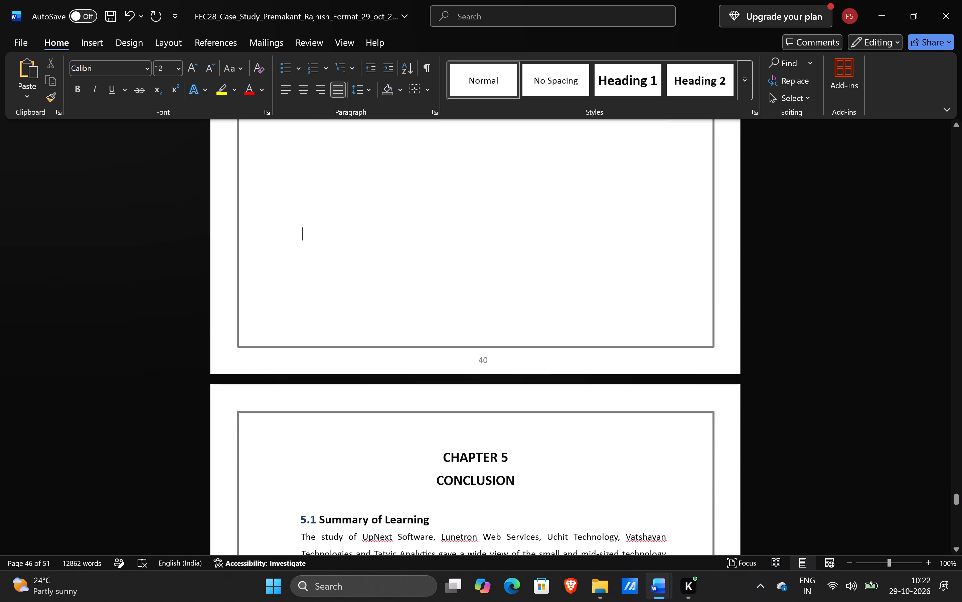
scroll(496, 206, down, 6)
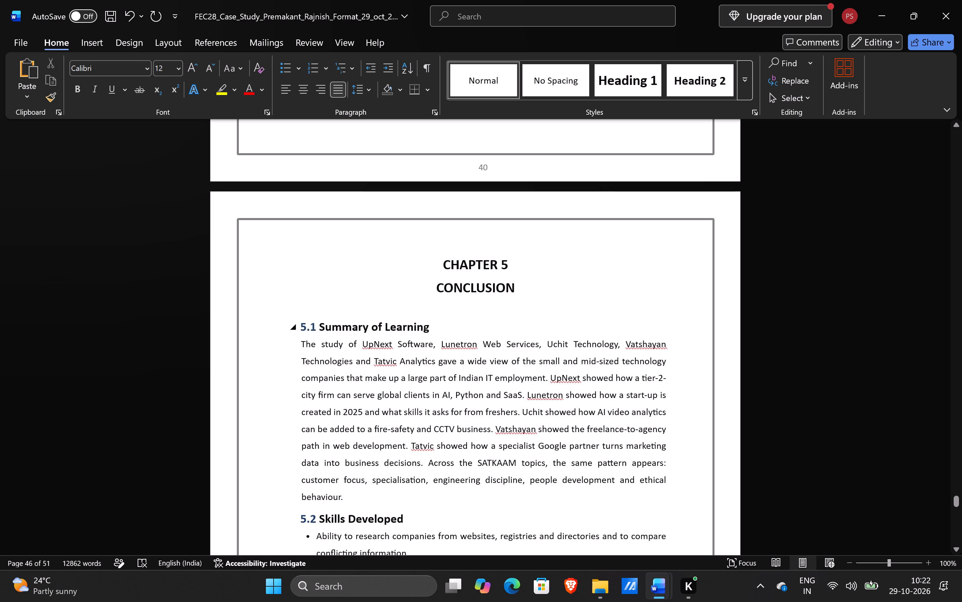
drag(299, 325, 457, 546)
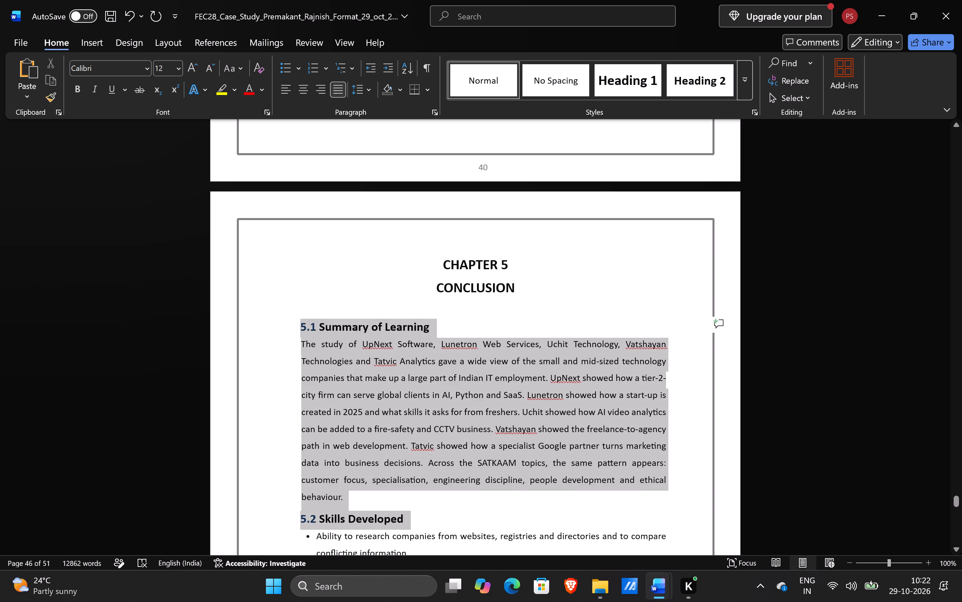
drag(457, 546, 460, 555)
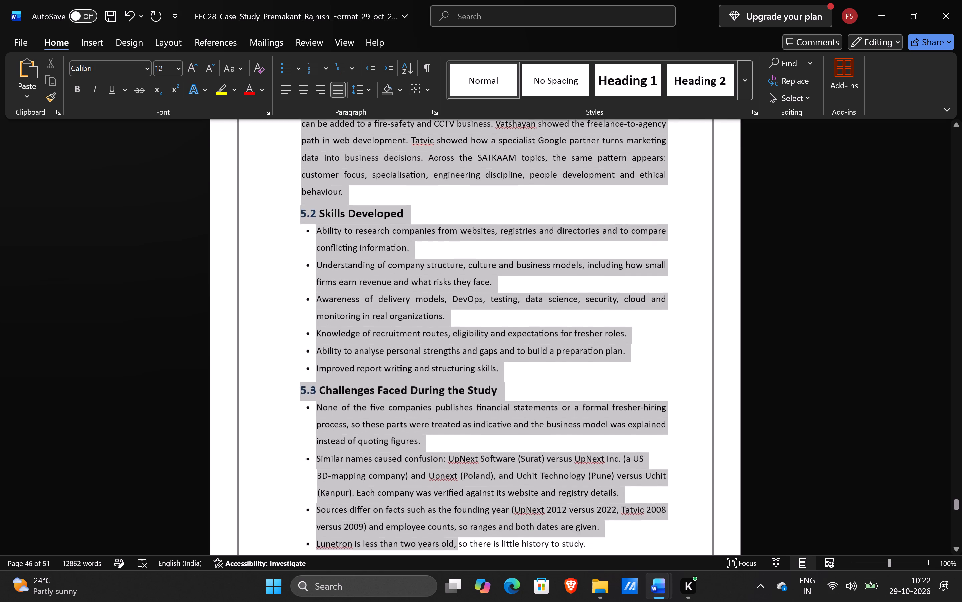
drag(460, 555, 509, 547)
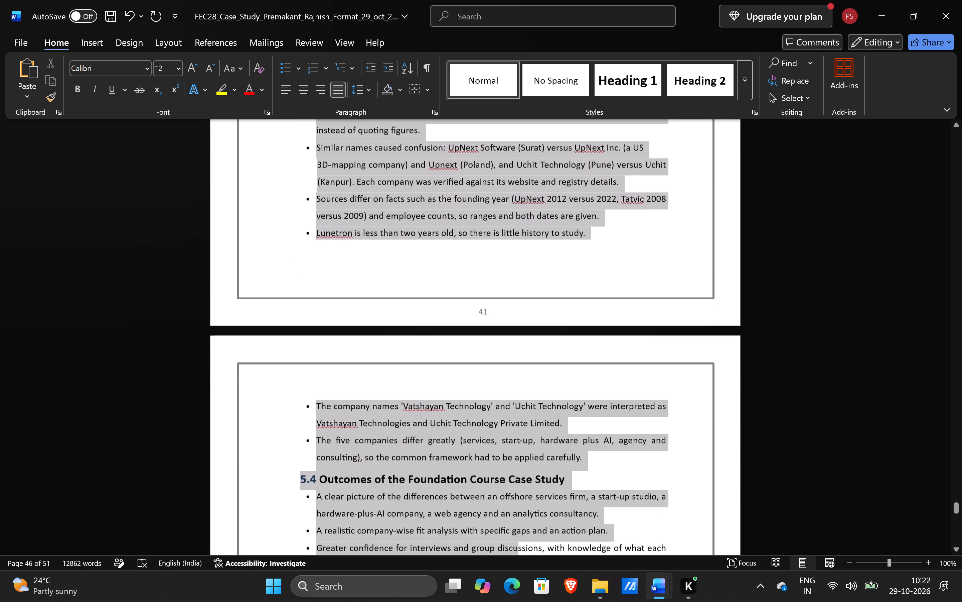
drag(509, 547, 687, 548)
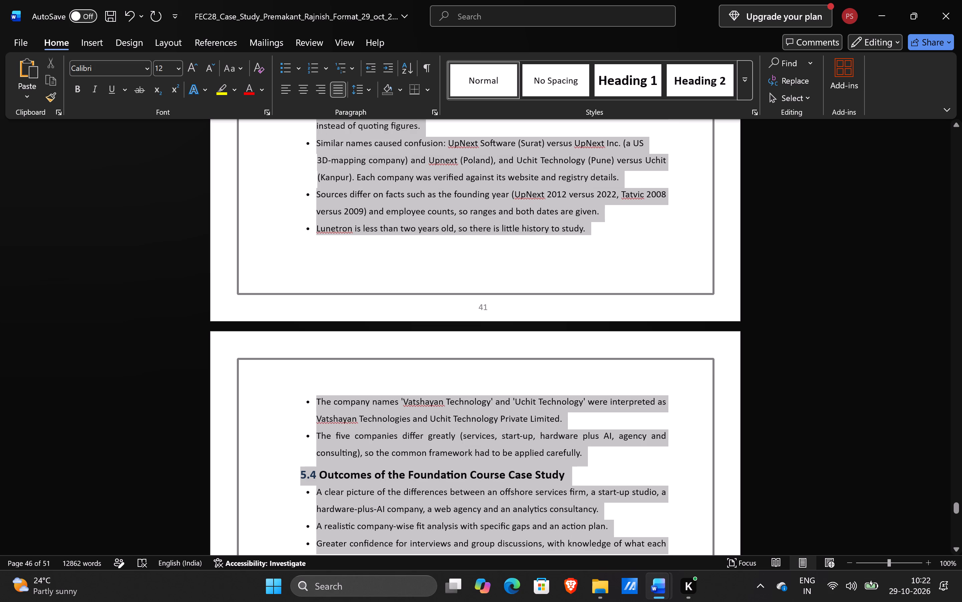
drag(687, 548, 683, 557)
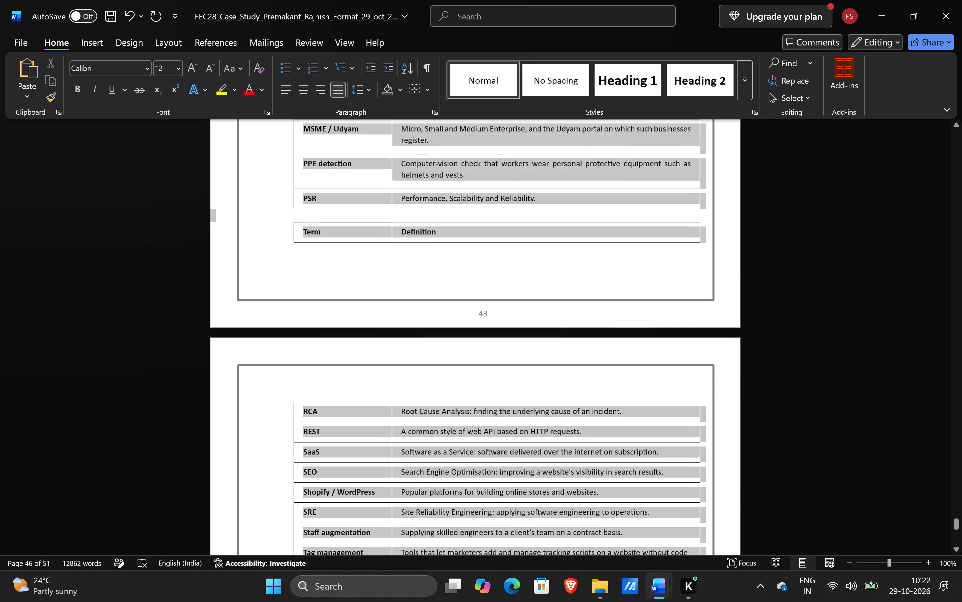
drag(683, 557, 677, 556)
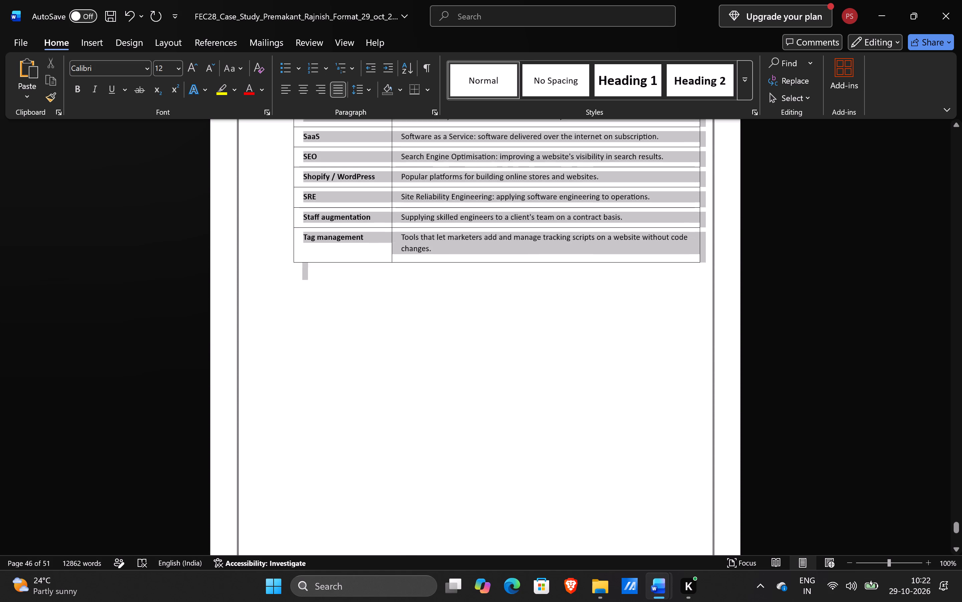
drag(677, 556, 674, 519)
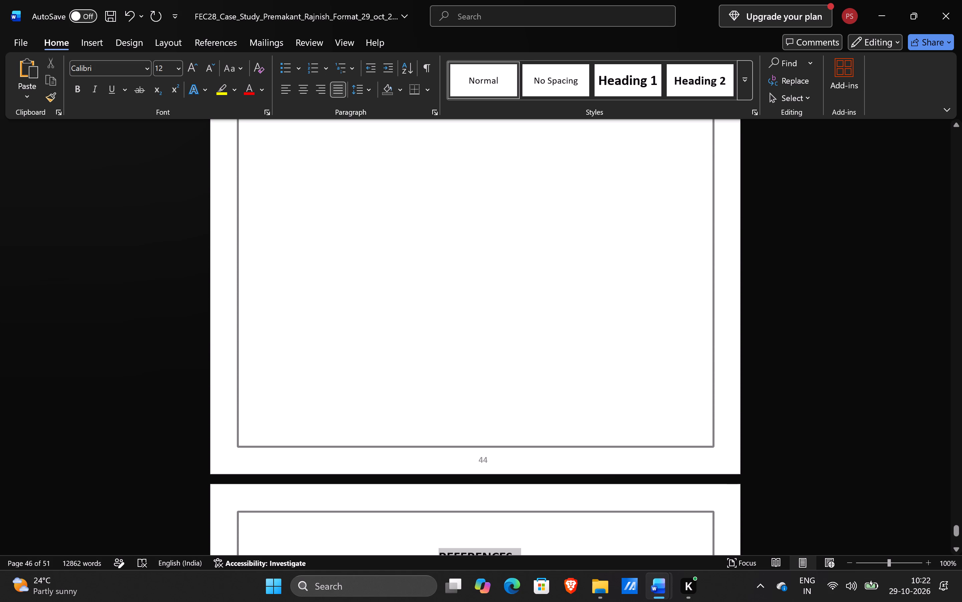
drag(674, 519, 422, 114)
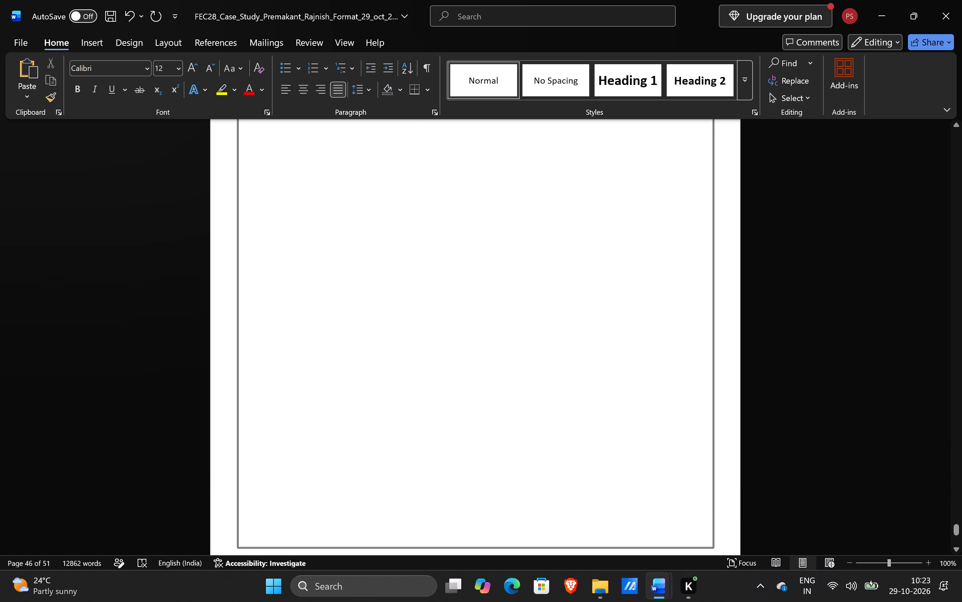
drag(422, 114, 427, 118)
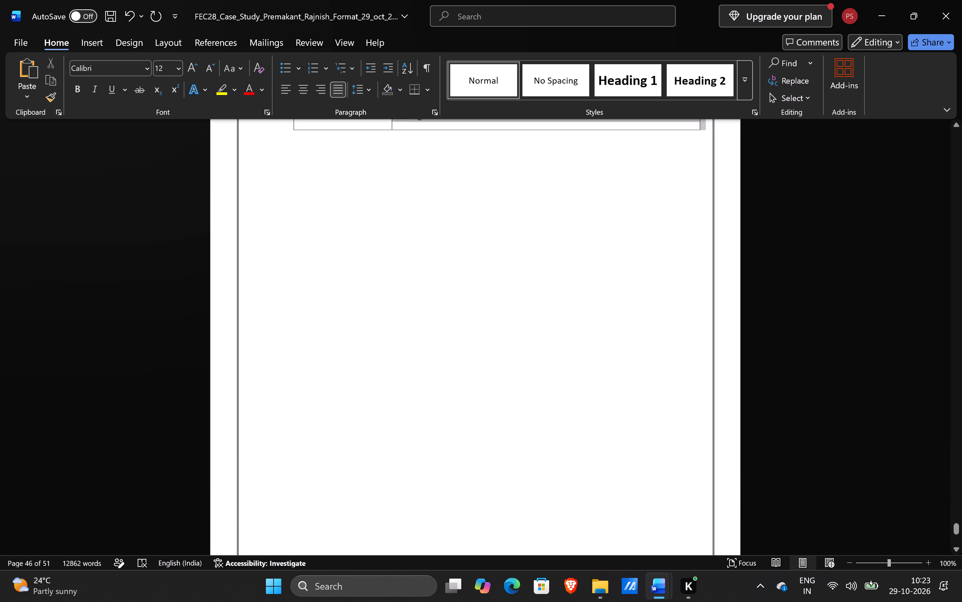
drag(427, 118, 453, 211)
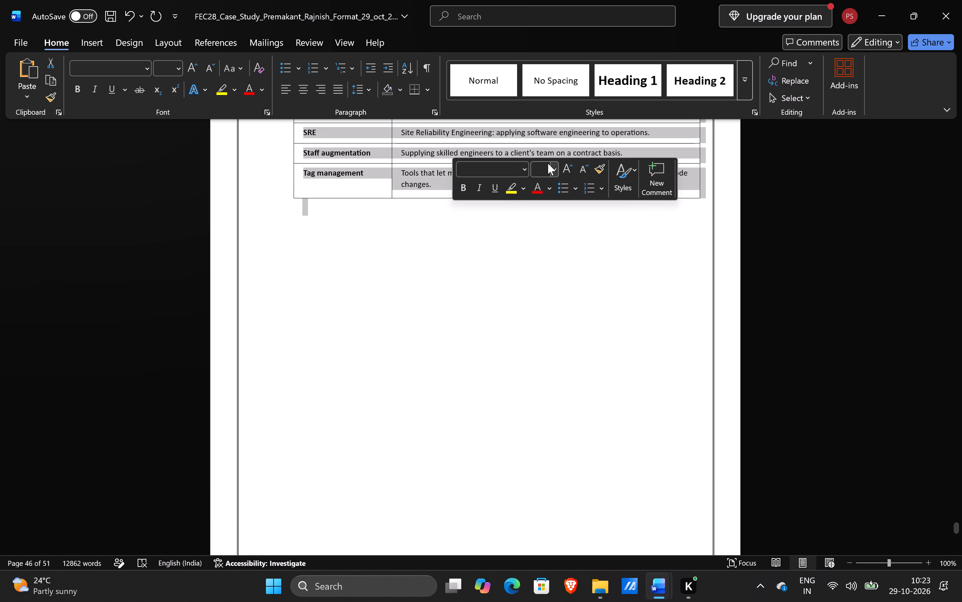
click(555, 170)
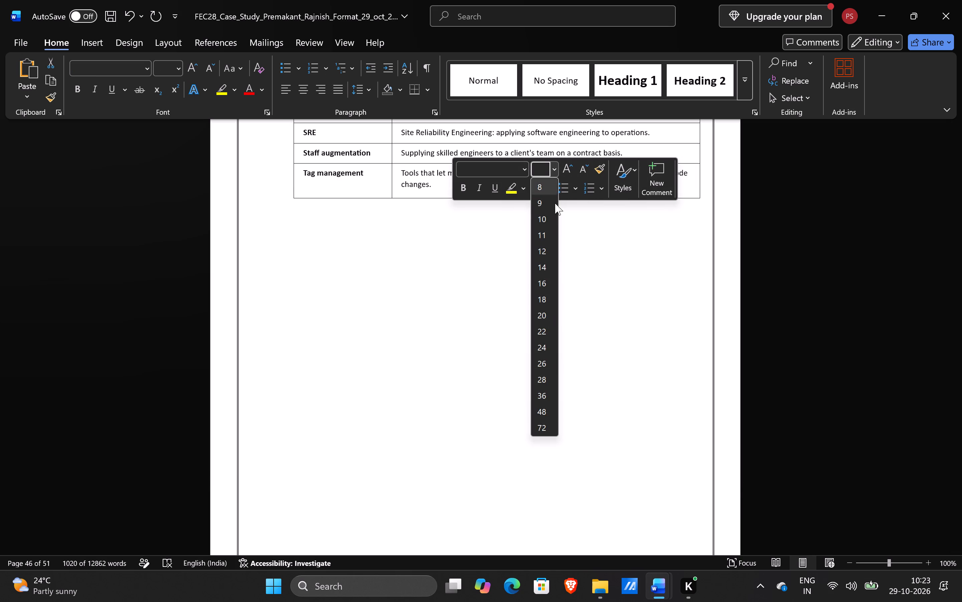
click(544, 257)
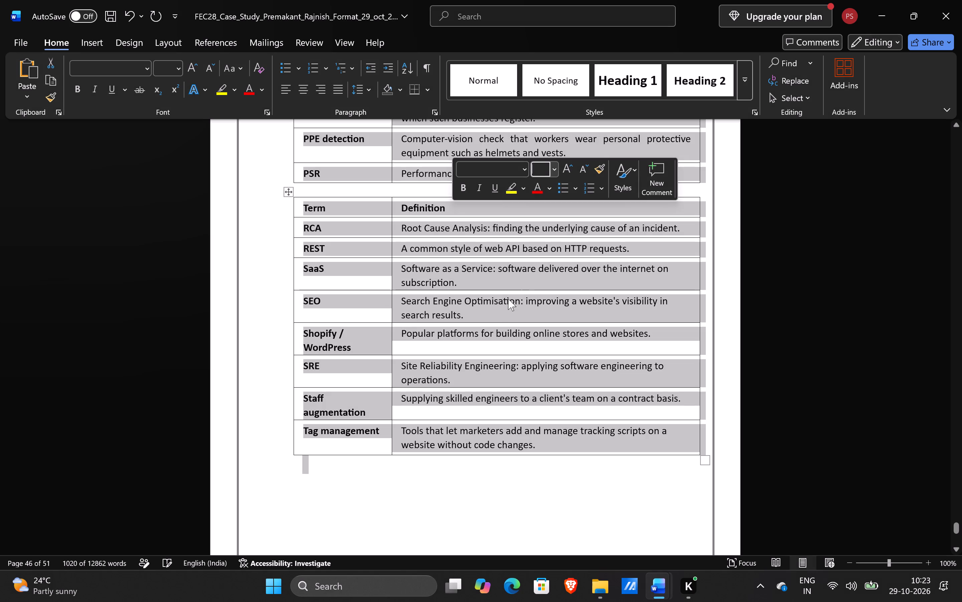
Set the whole numbered REFERENCES list, items 1 through 11, to font size 12.
scroll(487, 340, down, 15)
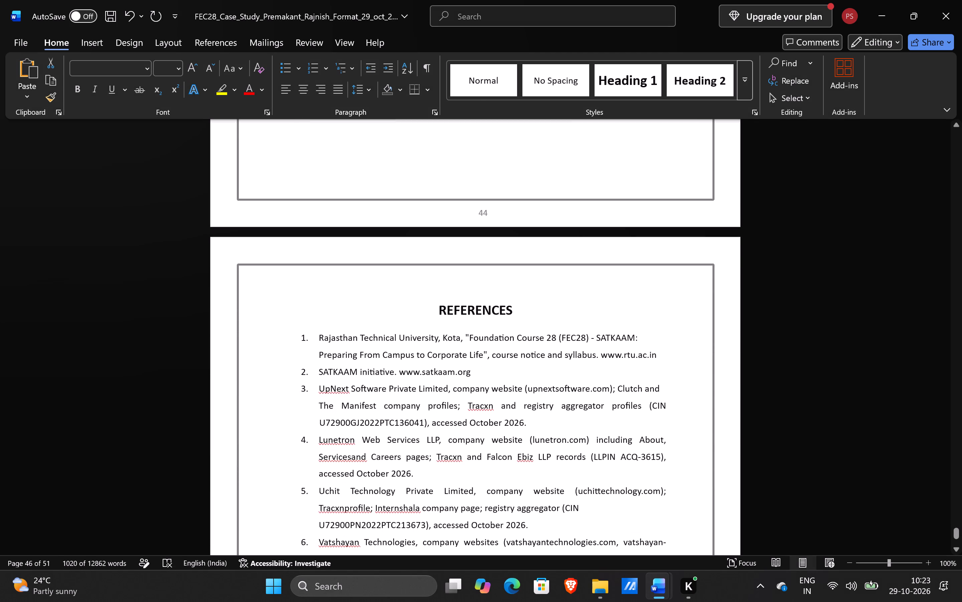
drag(296, 337, 557, 554)
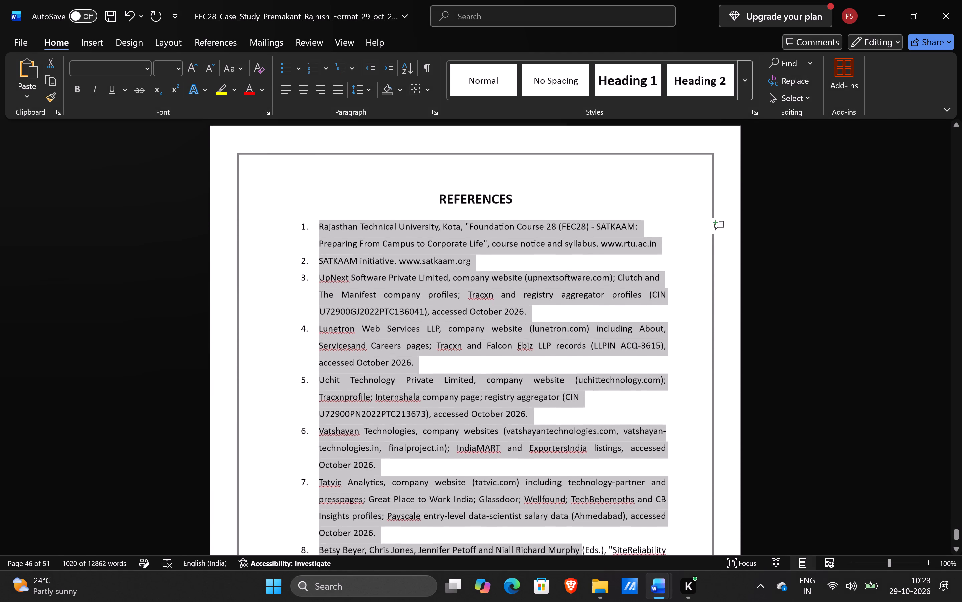
drag(557, 554, 618, 445)
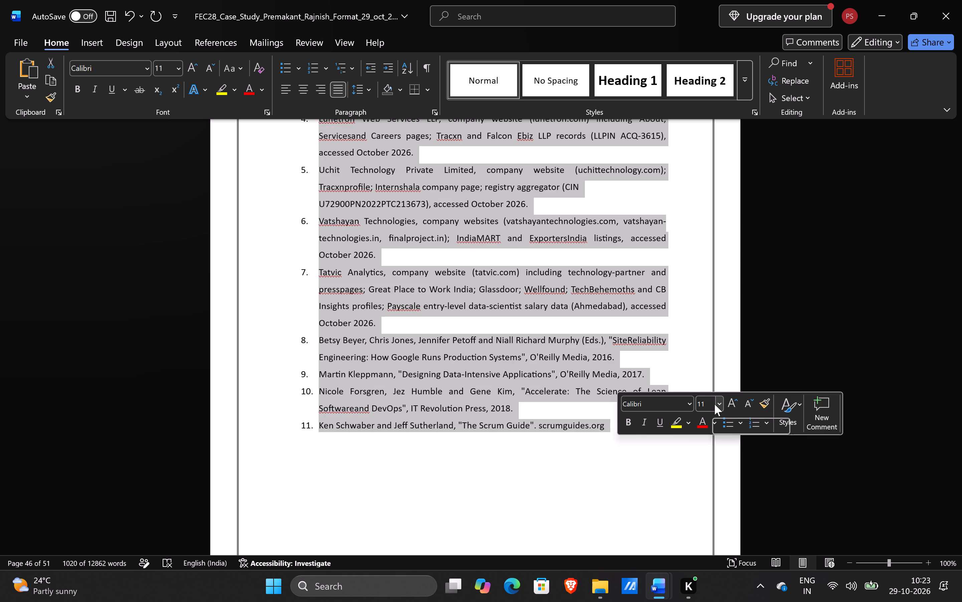
click(716, 402)
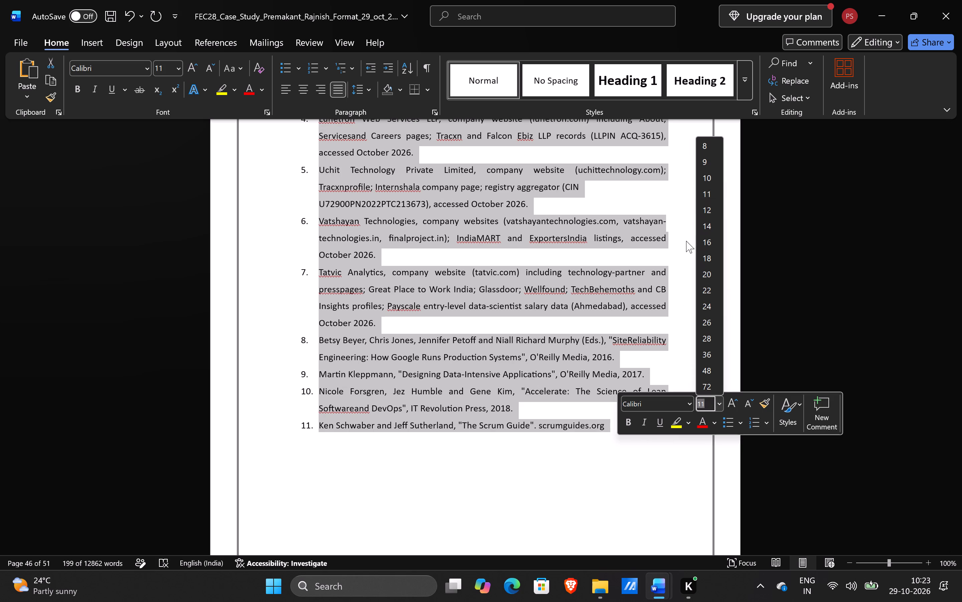
click(707, 211)
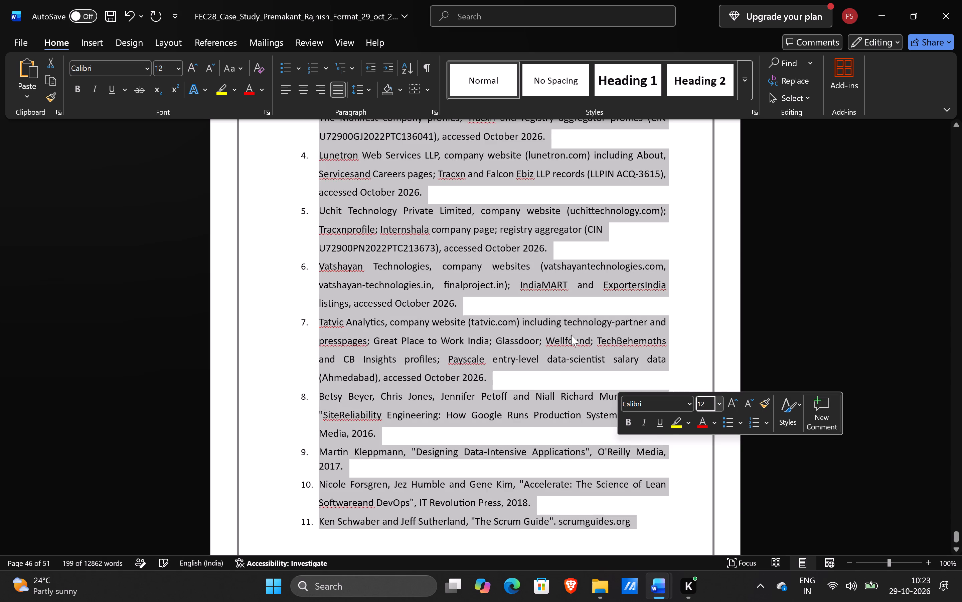
scroll(425, 420, down, 8)
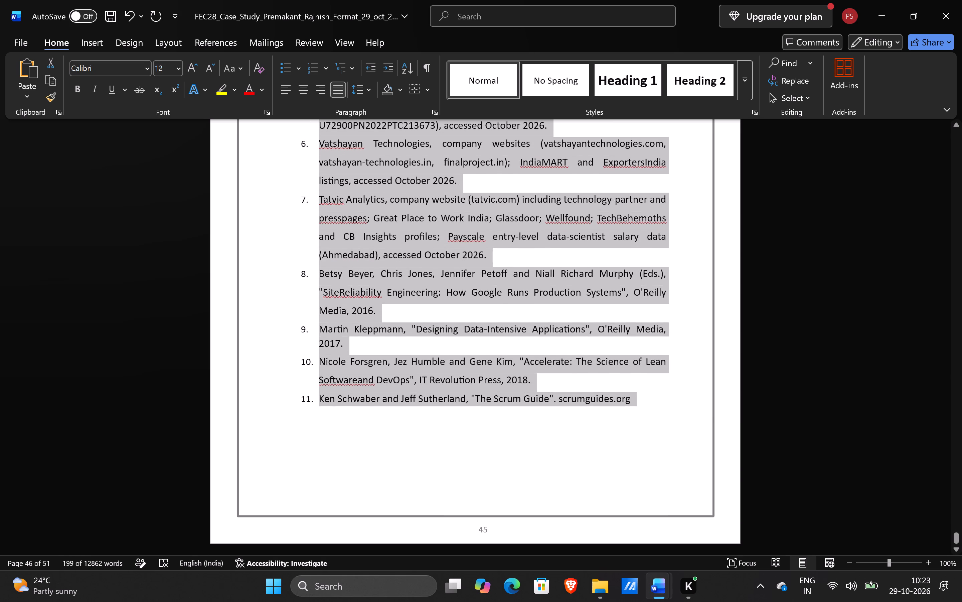
scroll(425, 419, down, 2)
Review the Appendix glossary tables and the References page for formatting and page layout.
scroll(558, 294, up, 19)
scroll(558, 294, up, 8)
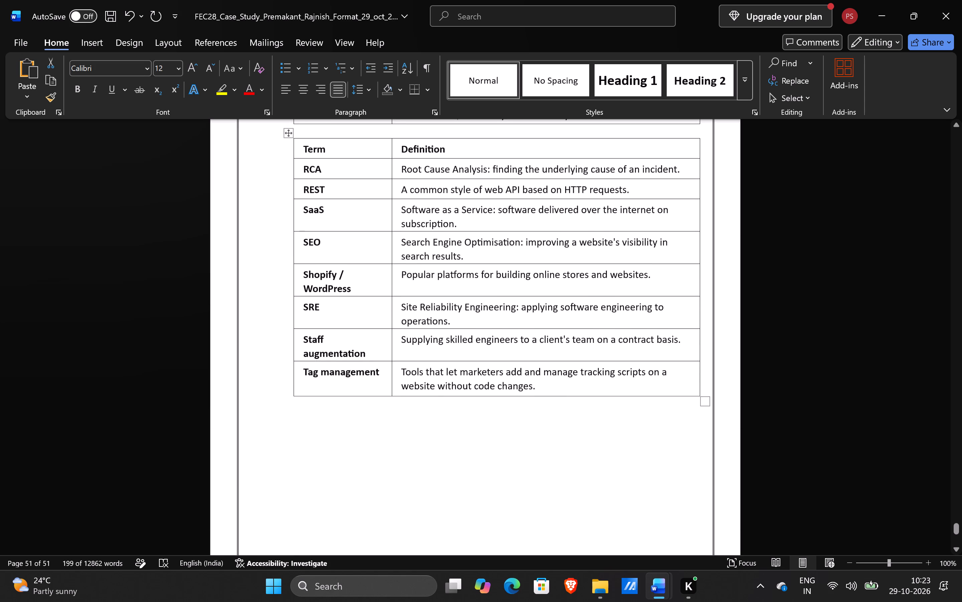
scroll(560, 295, up, 16)
scroll(565, 297, up, 18)
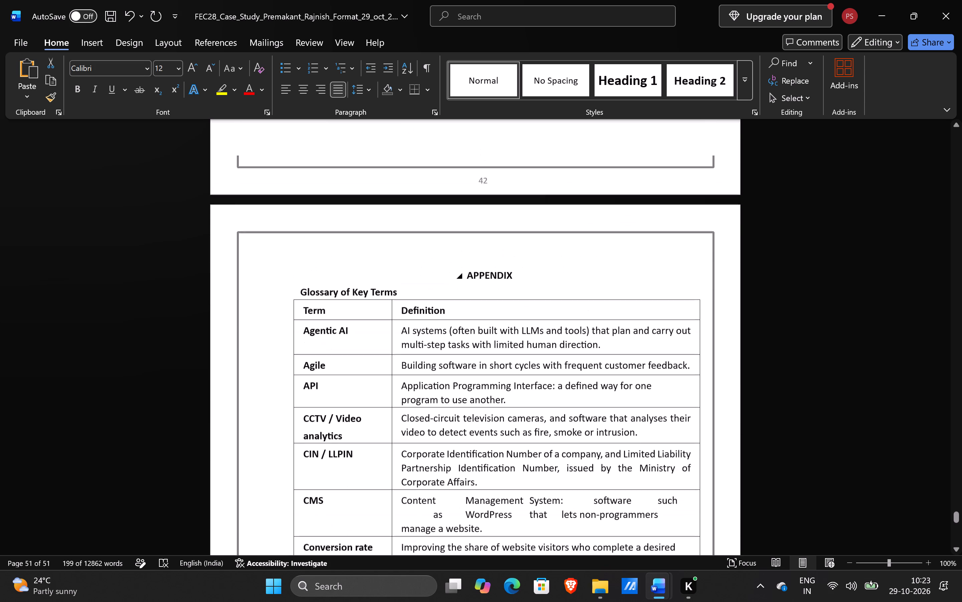
scroll(565, 297, up, 6)
scroll(565, 297, down, 17)
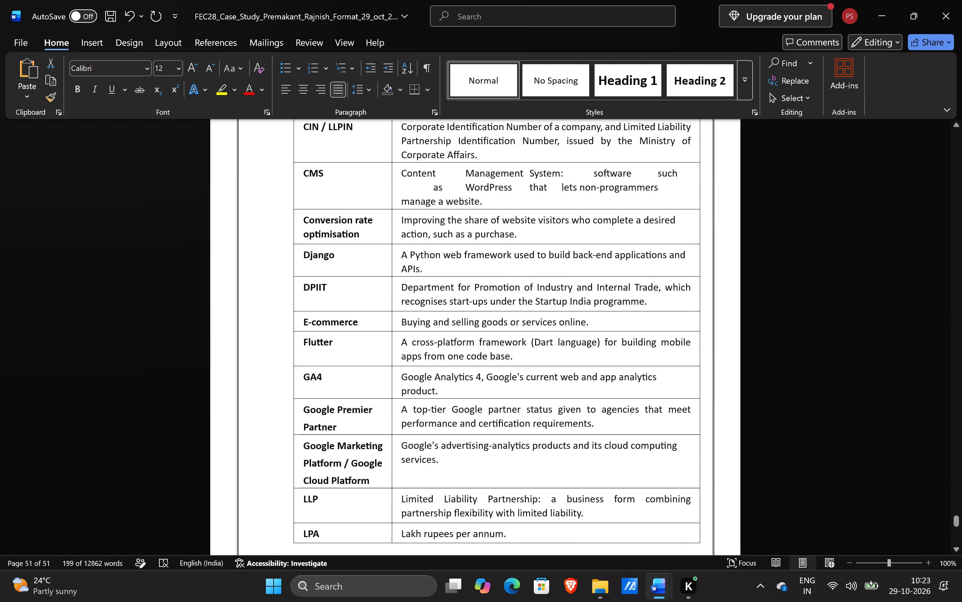
scroll(565, 294, down, 19)
scroll(564, 296, down, 15)
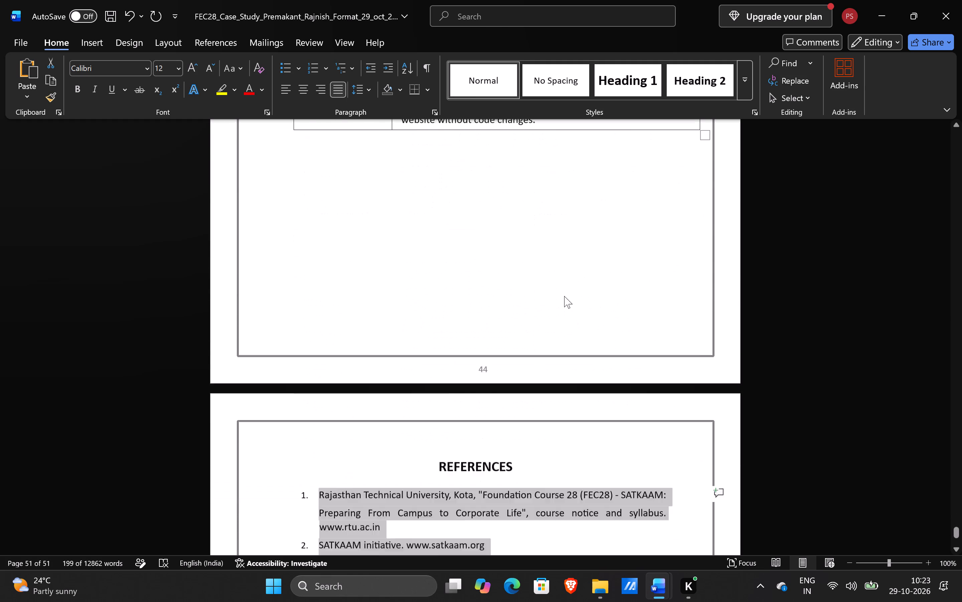
scroll(564, 296, down, 12)
scroll(564, 296, up, 10)
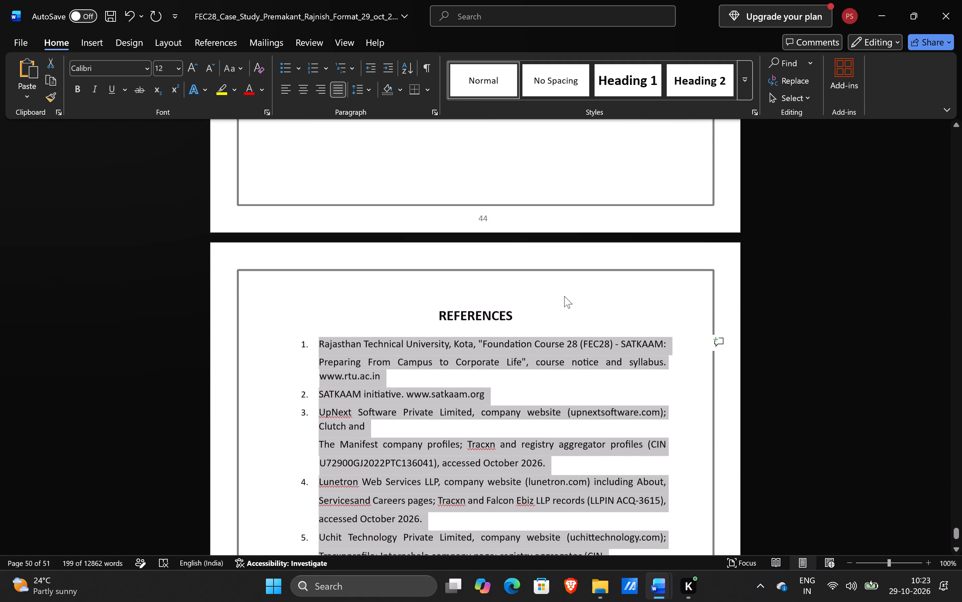
scroll(564, 296, up, 14)
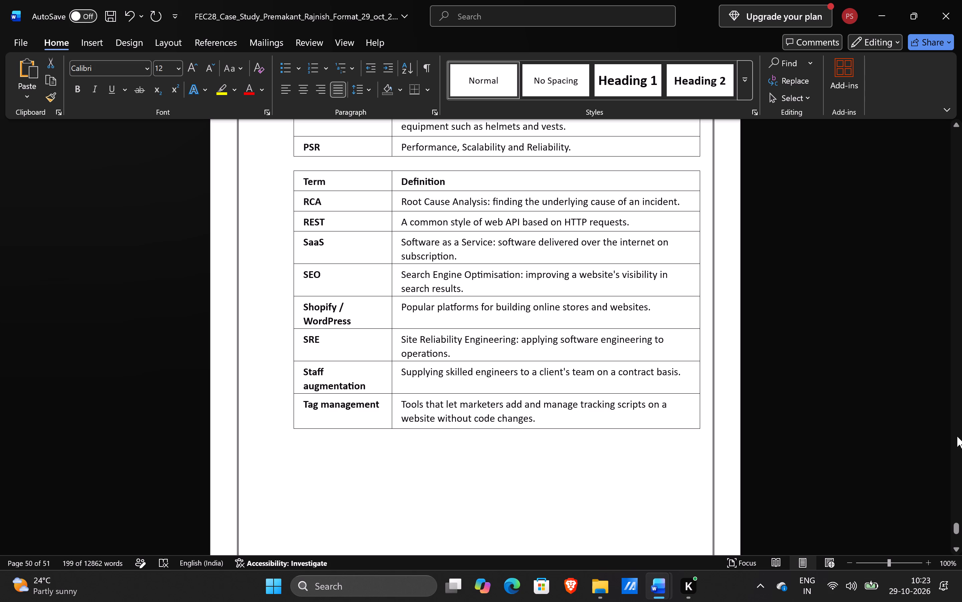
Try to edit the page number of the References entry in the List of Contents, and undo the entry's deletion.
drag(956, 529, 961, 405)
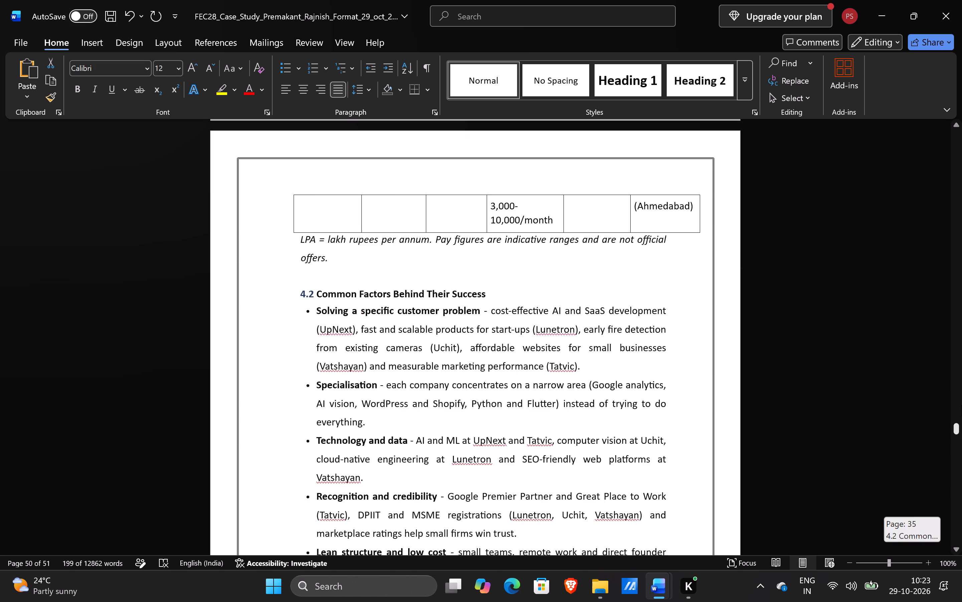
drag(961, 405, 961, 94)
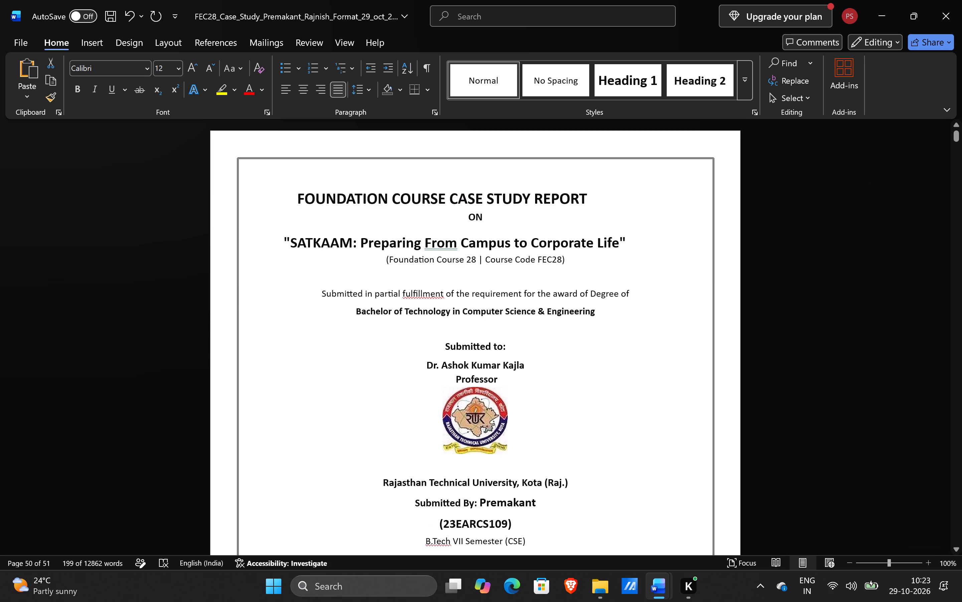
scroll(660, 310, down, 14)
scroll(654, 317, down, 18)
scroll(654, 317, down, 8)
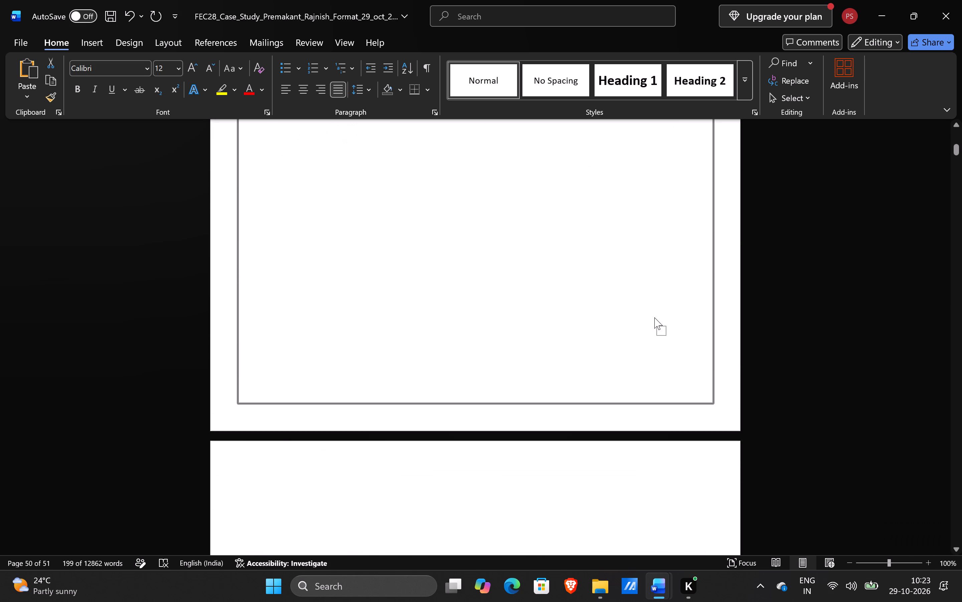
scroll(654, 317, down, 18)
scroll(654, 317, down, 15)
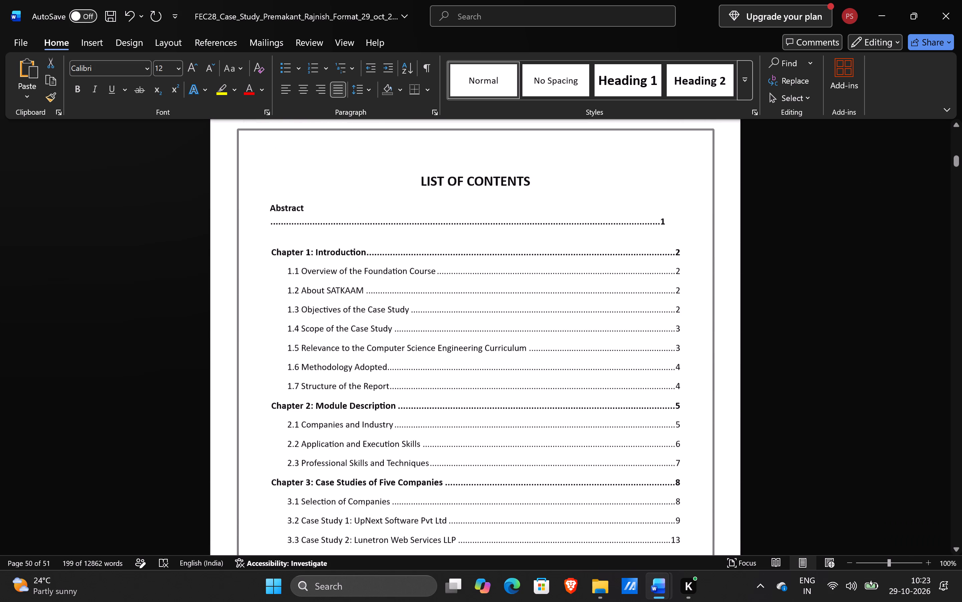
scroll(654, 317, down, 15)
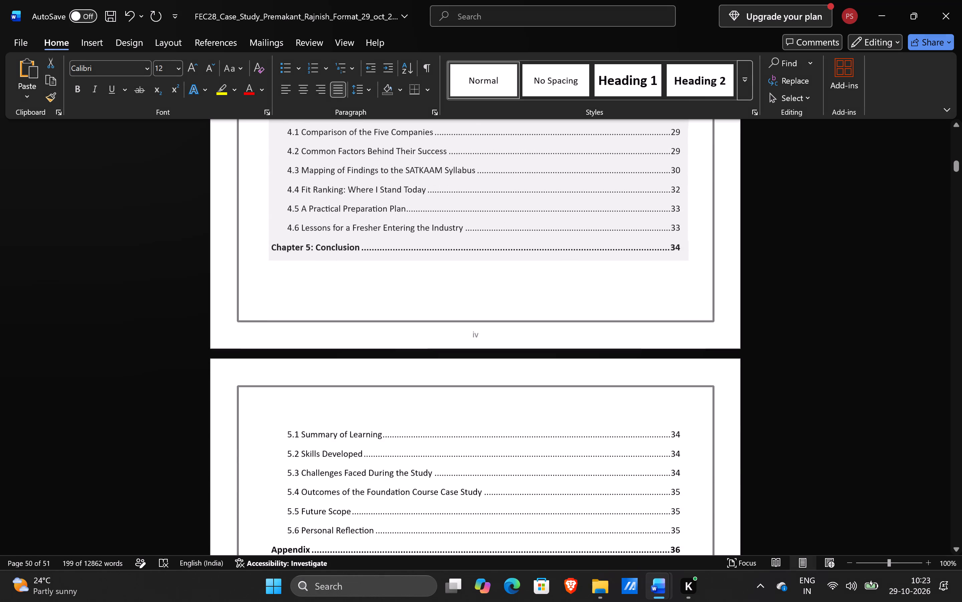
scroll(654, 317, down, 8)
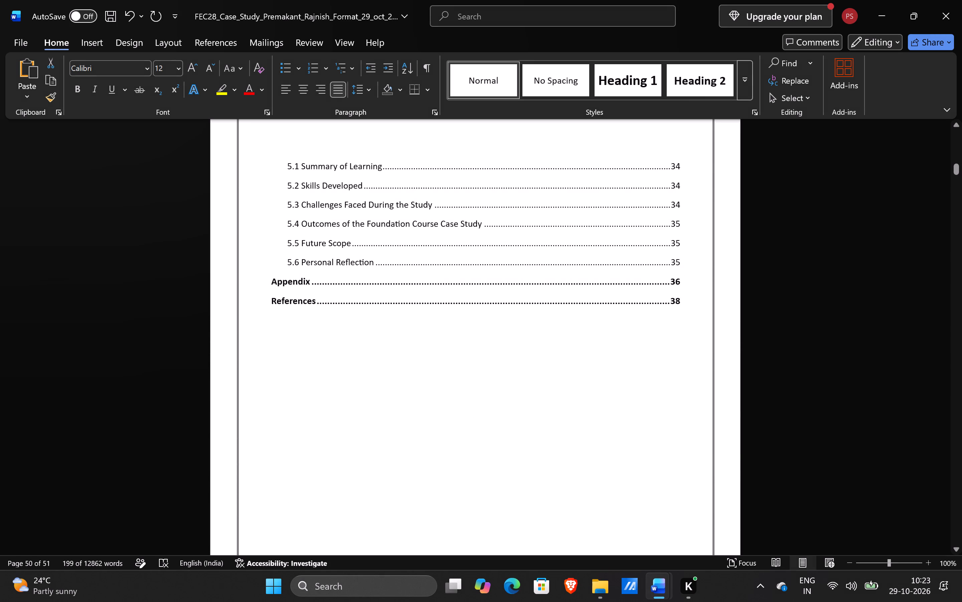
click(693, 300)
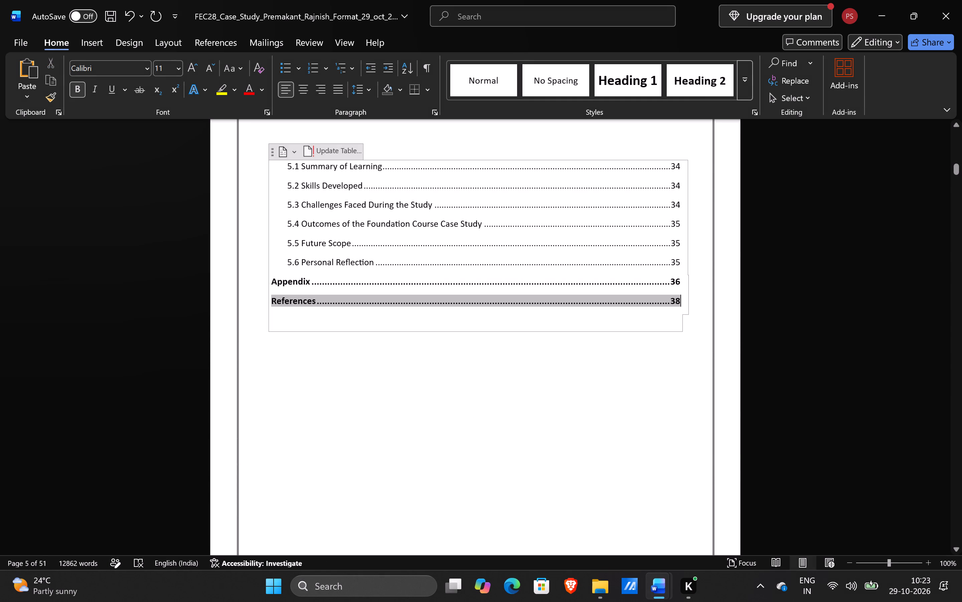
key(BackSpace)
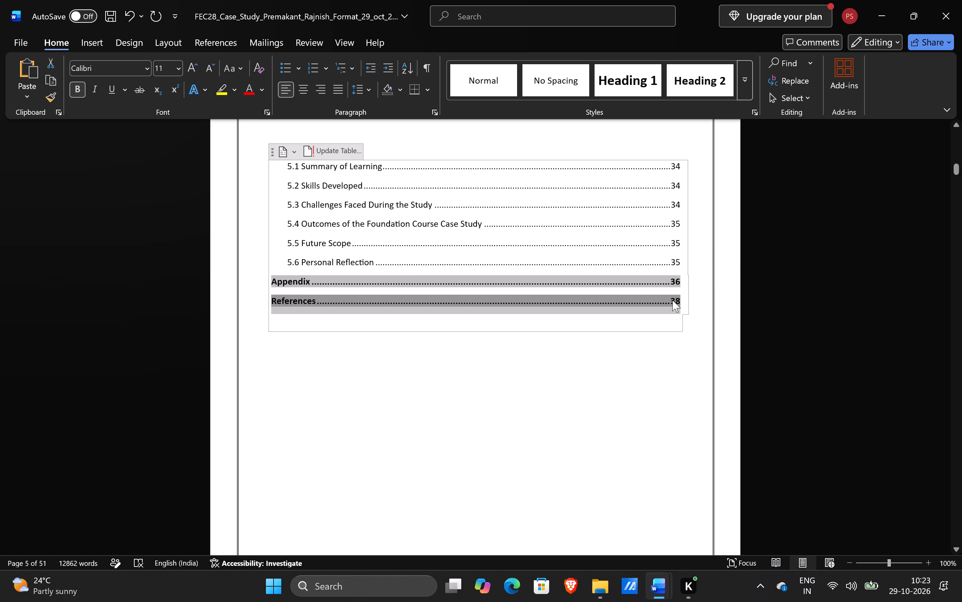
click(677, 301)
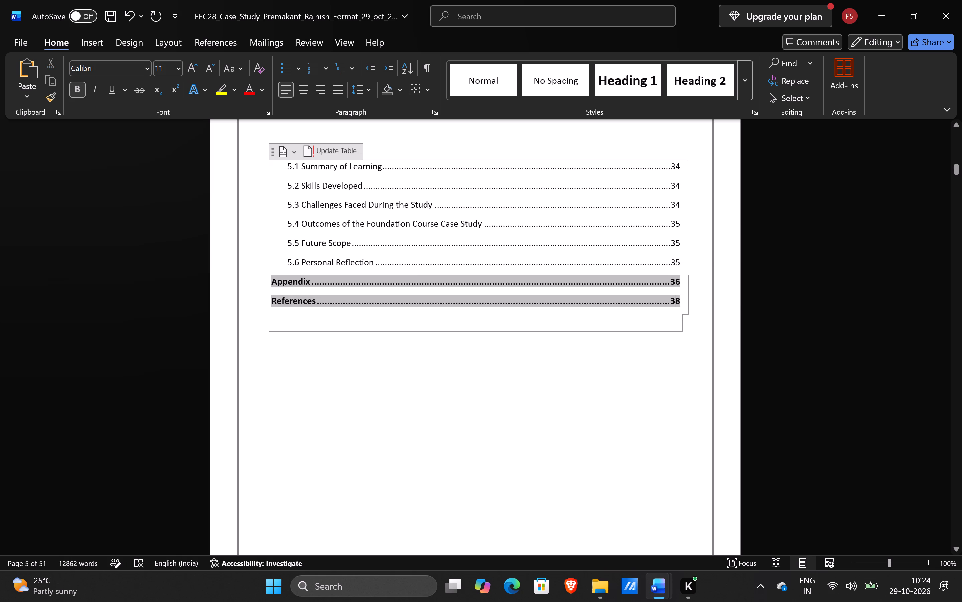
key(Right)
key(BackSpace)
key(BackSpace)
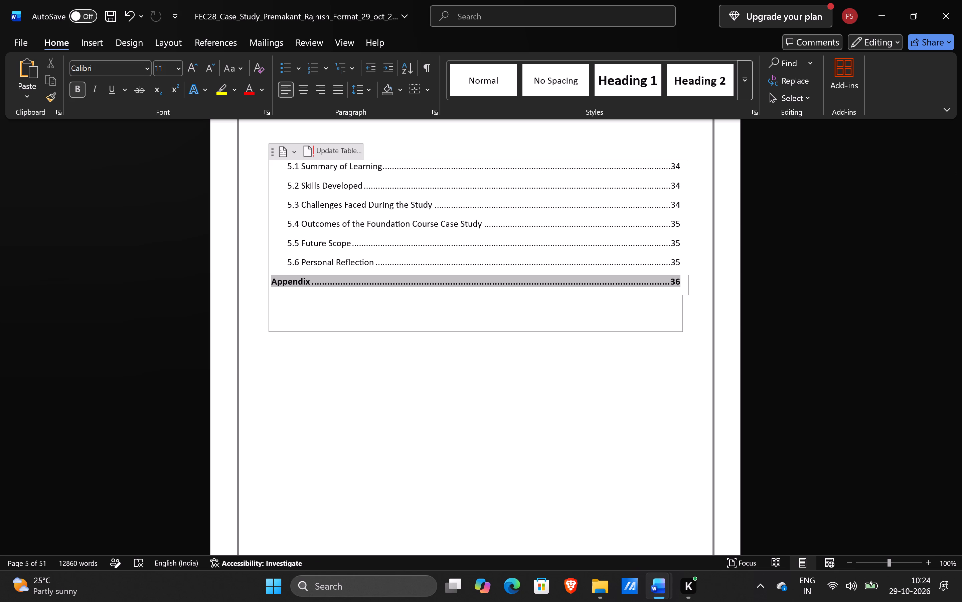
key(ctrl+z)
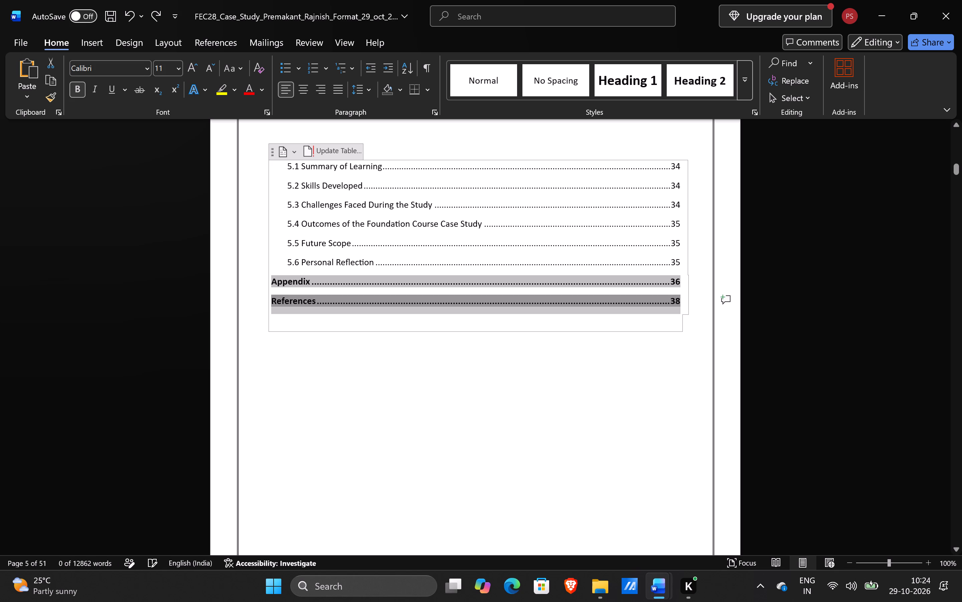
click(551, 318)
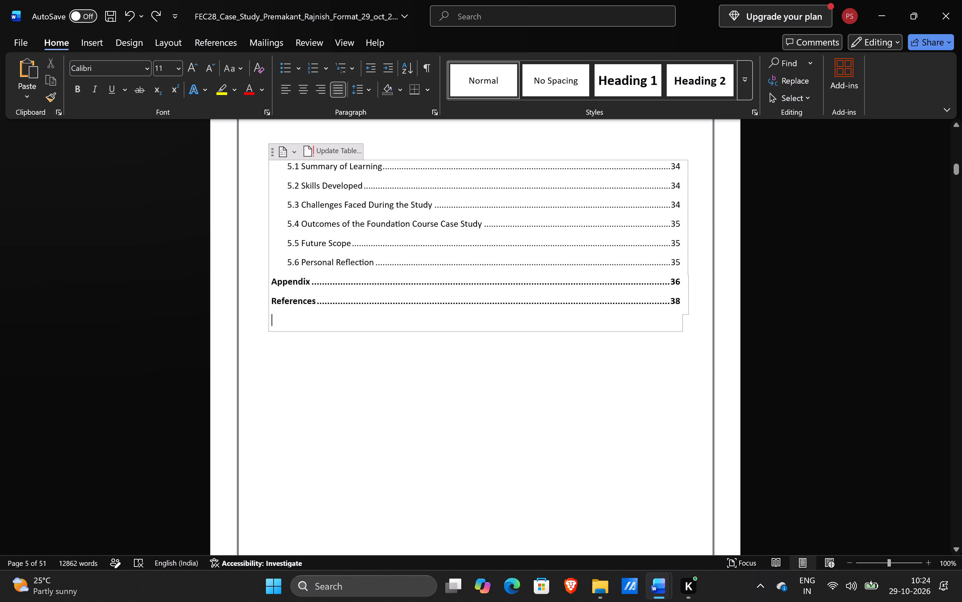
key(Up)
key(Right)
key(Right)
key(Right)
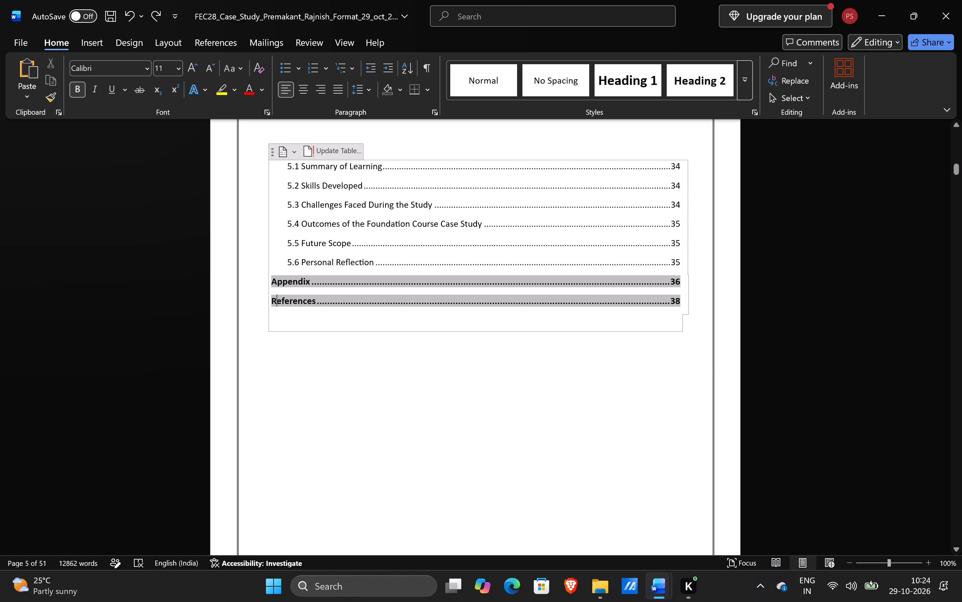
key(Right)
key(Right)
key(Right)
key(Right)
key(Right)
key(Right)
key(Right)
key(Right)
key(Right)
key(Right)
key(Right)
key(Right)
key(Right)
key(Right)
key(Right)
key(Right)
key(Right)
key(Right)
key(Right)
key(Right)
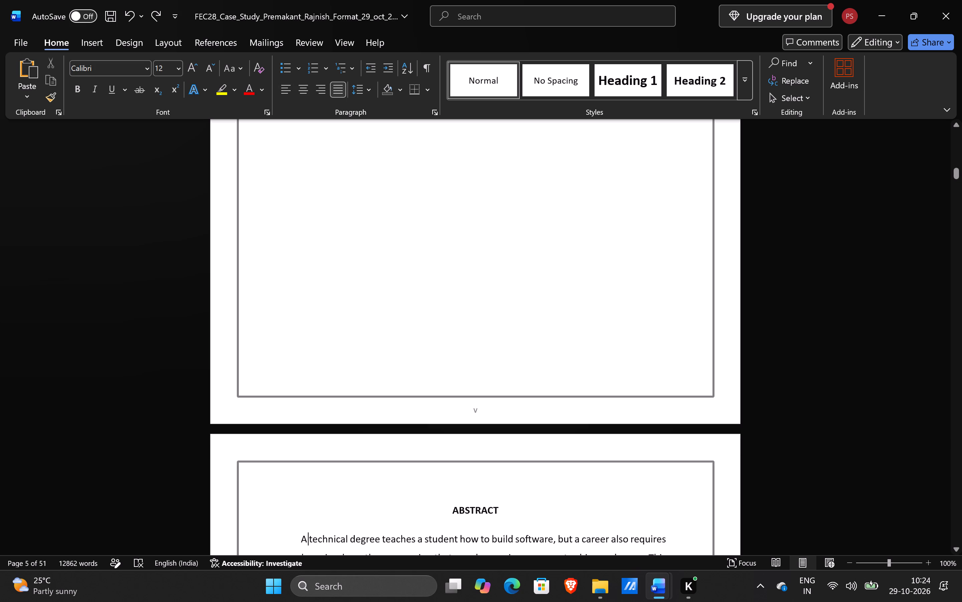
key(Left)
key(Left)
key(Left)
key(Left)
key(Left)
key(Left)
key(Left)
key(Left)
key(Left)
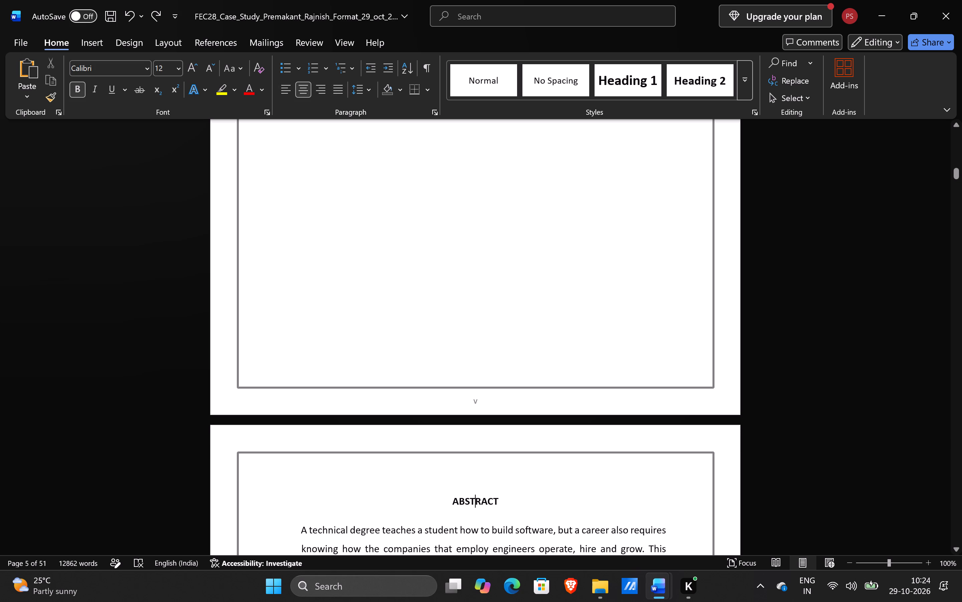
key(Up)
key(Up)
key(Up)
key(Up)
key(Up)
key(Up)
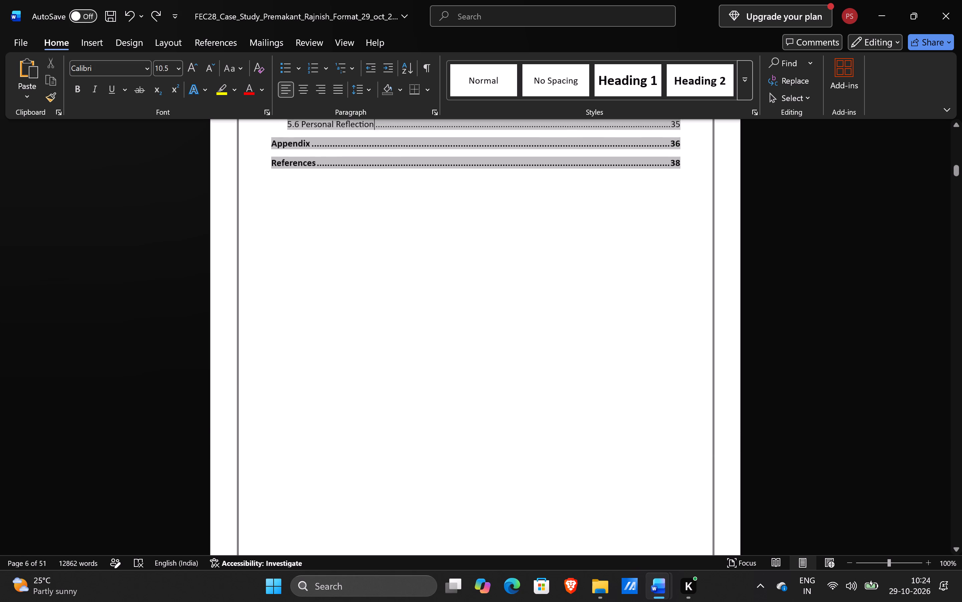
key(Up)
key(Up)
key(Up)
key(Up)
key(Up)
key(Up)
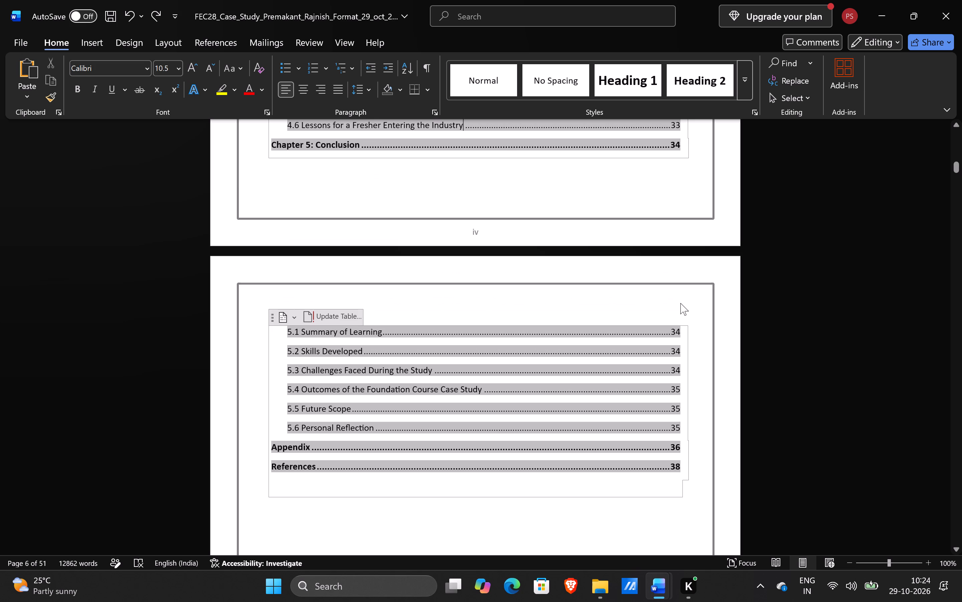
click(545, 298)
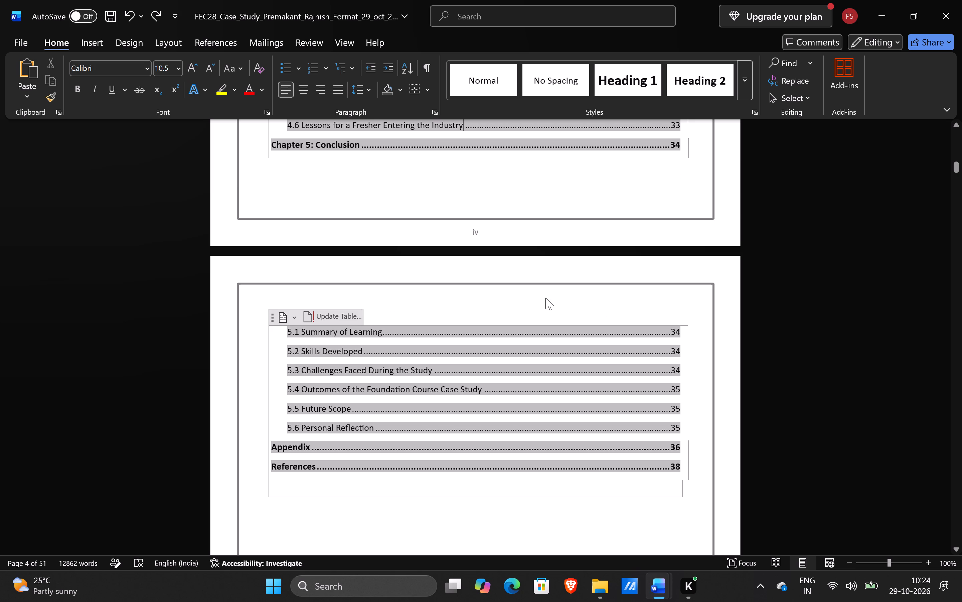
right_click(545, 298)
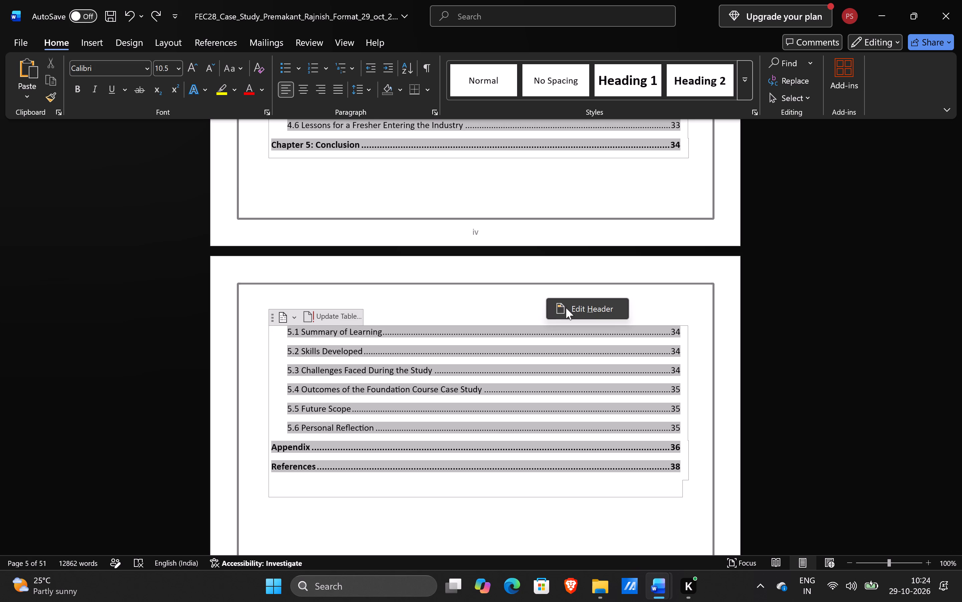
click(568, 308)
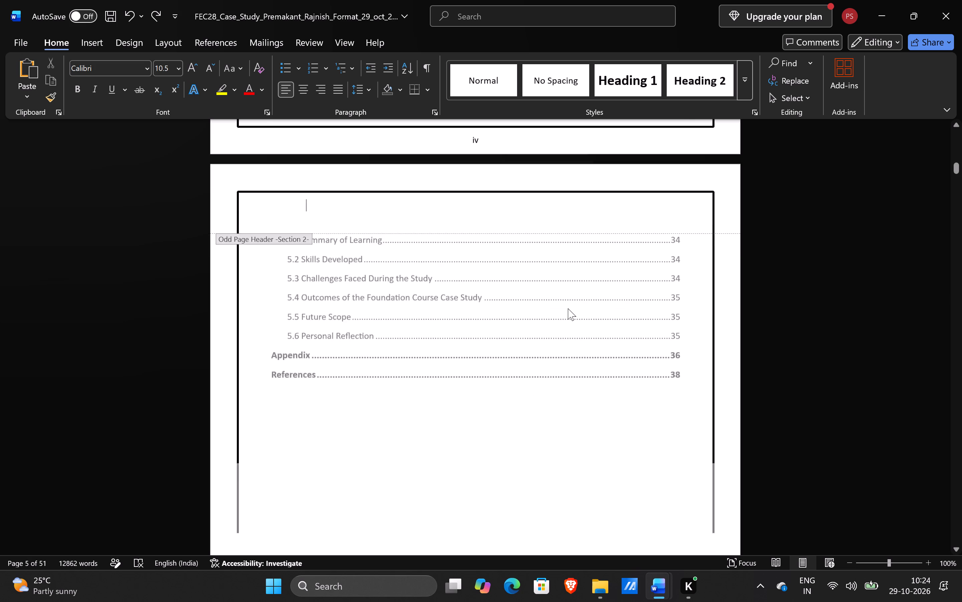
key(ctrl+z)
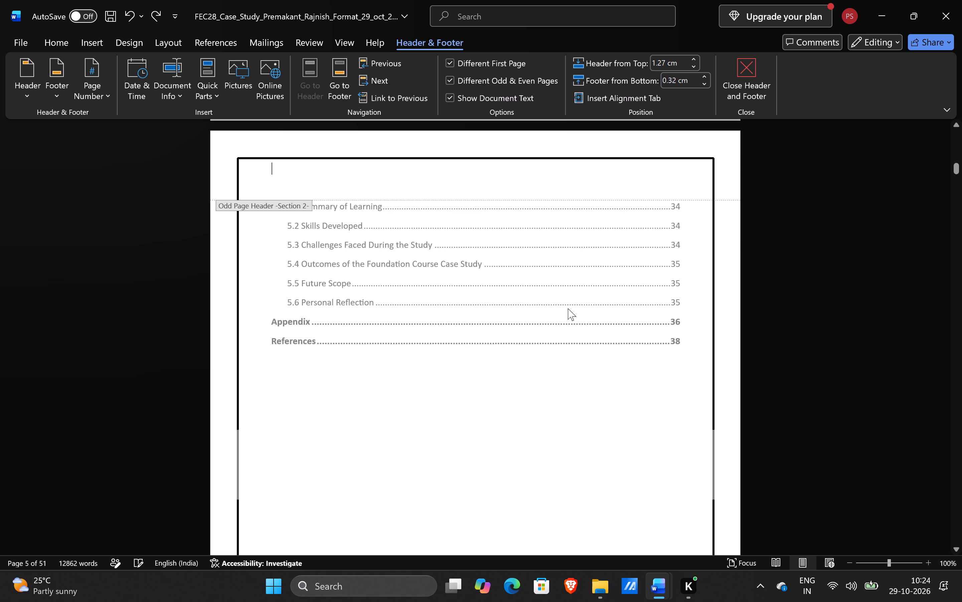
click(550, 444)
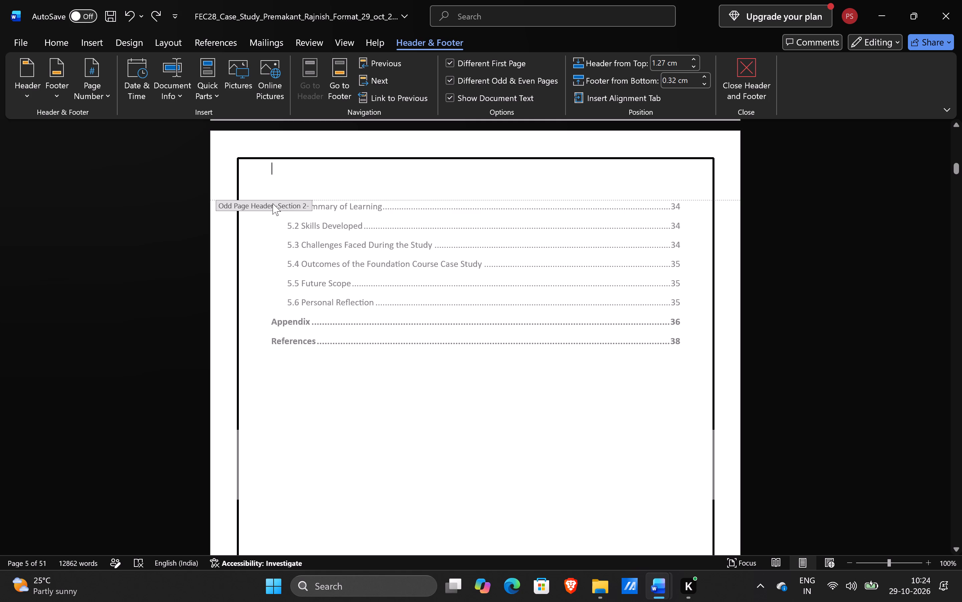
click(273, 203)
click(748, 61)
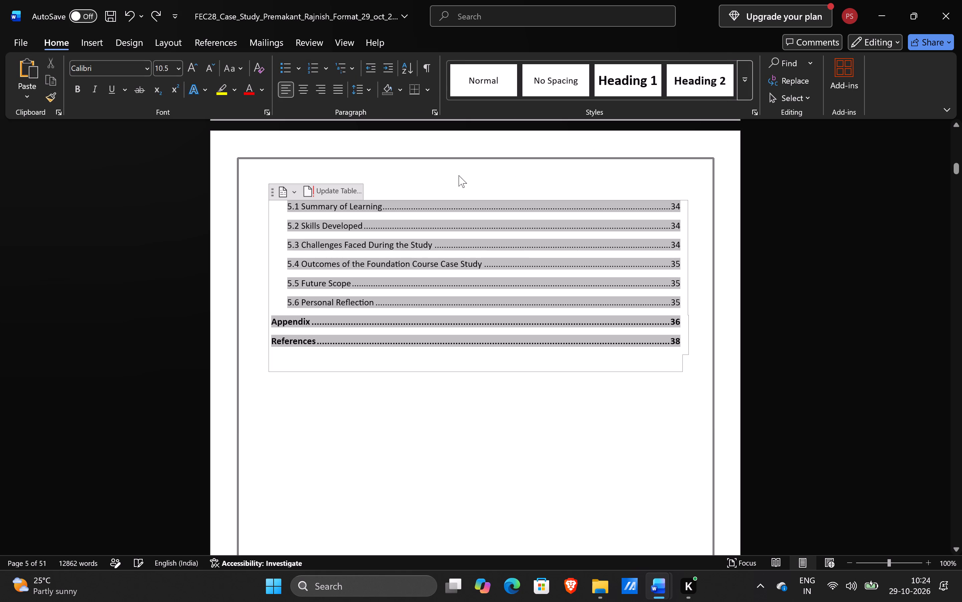
Update the entire table of contents under List of Contents, refreshing both its entries and page numbers.
click(314, 192)
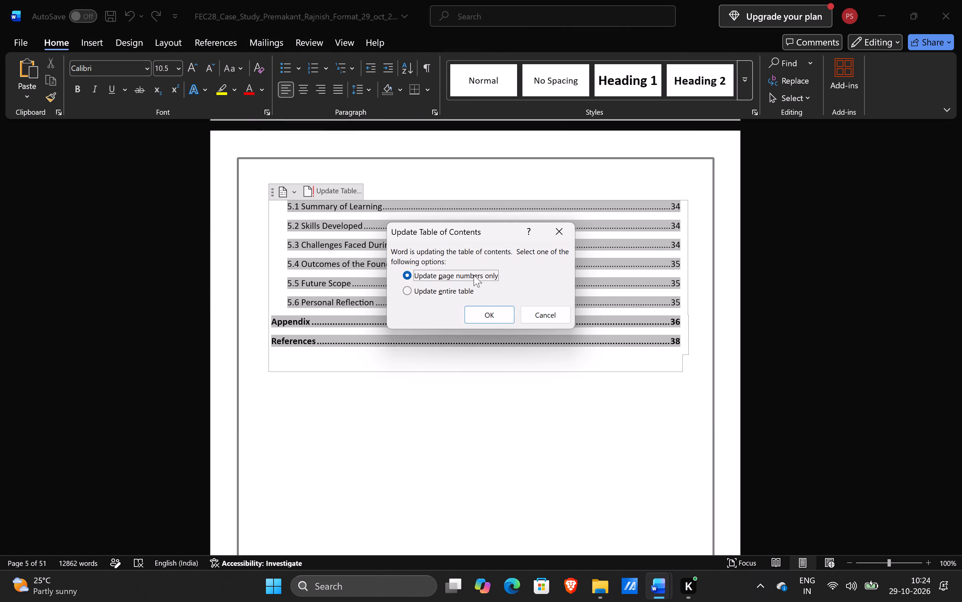
click(407, 292)
click(494, 314)
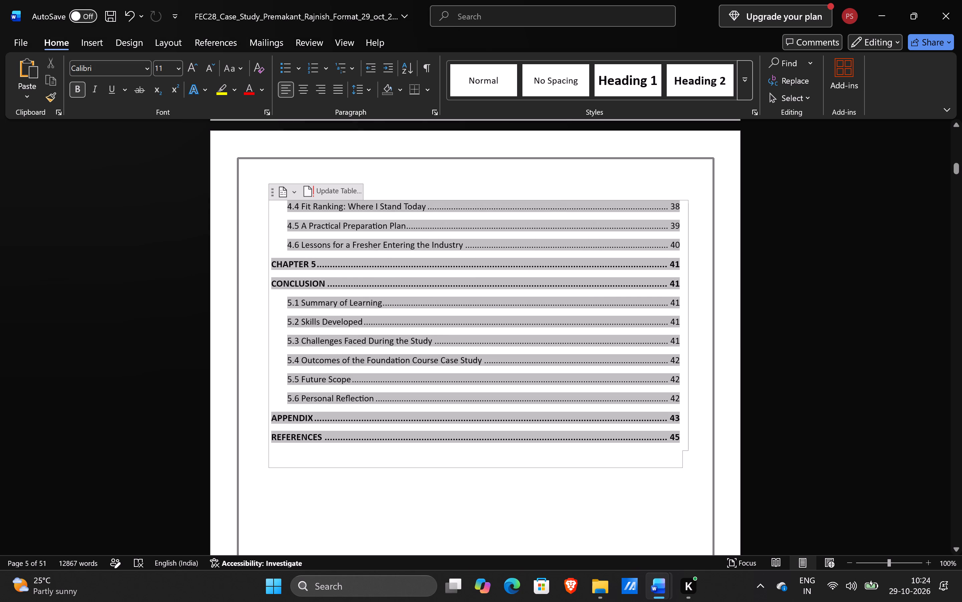
Review the updated List of Contents from Abstract through References, along with the pages preceding it.
scroll(593, 485, up, 16)
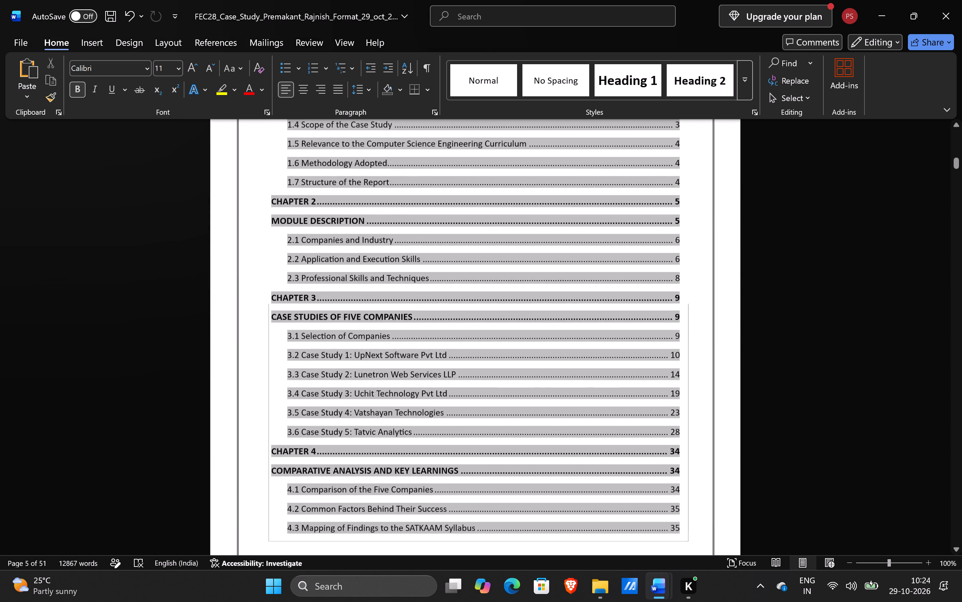
scroll(593, 485, up, 12)
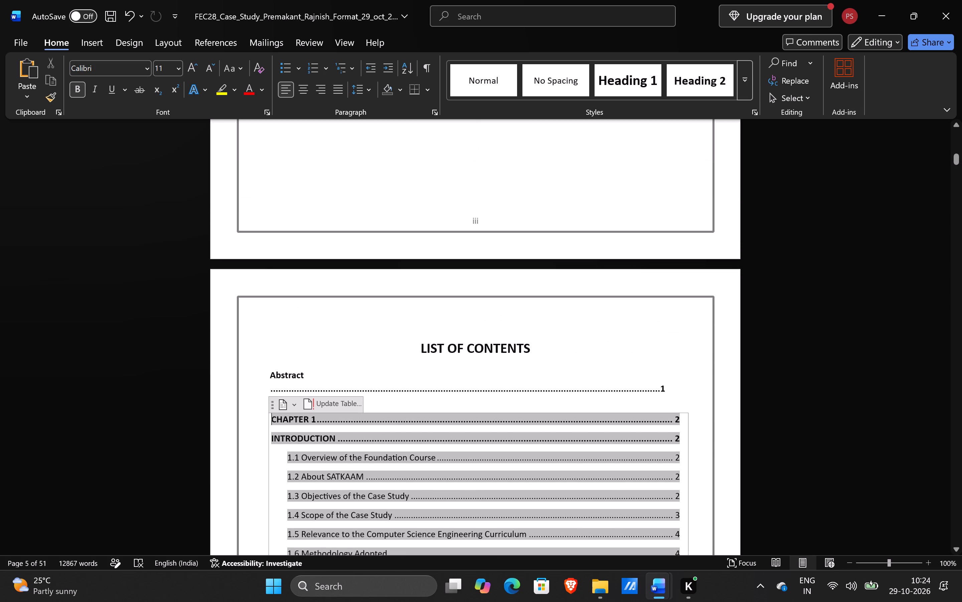
scroll(593, 485, down, 14)
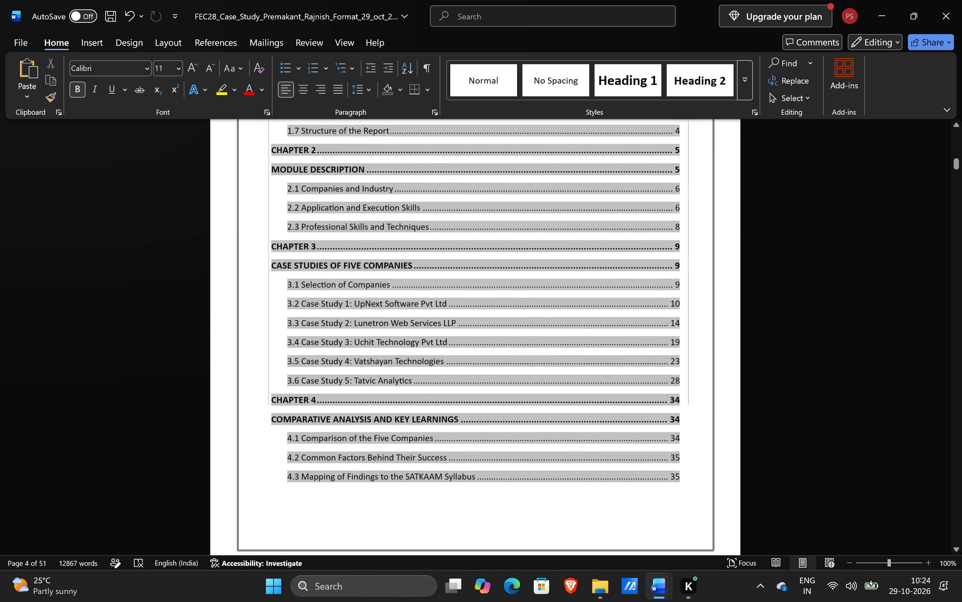
scroll(593, 485, down, 17)
scroll(593, 485, down, 5)
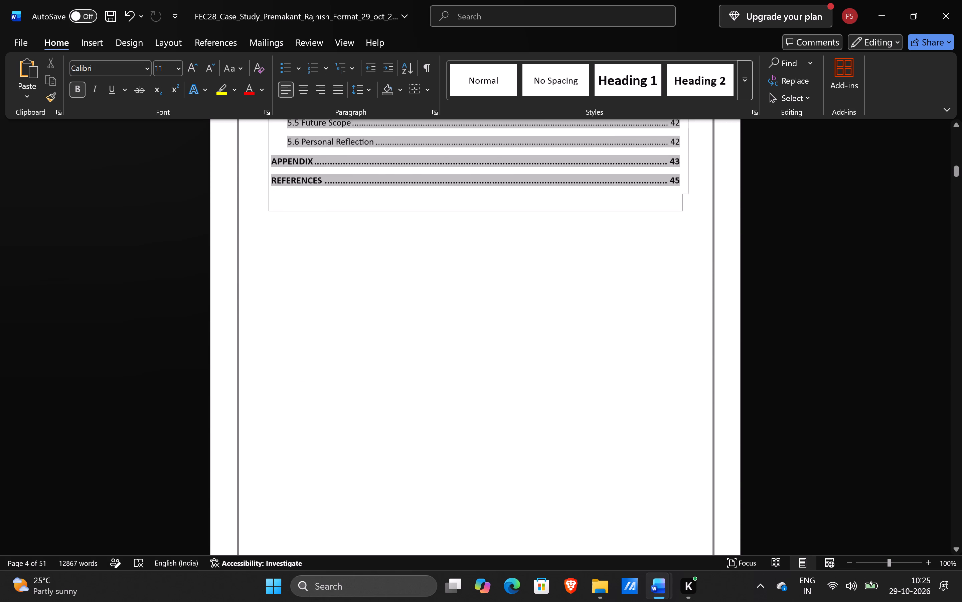
scroll(593, 485, up, 19)
scroll(591, 485, up, 13)
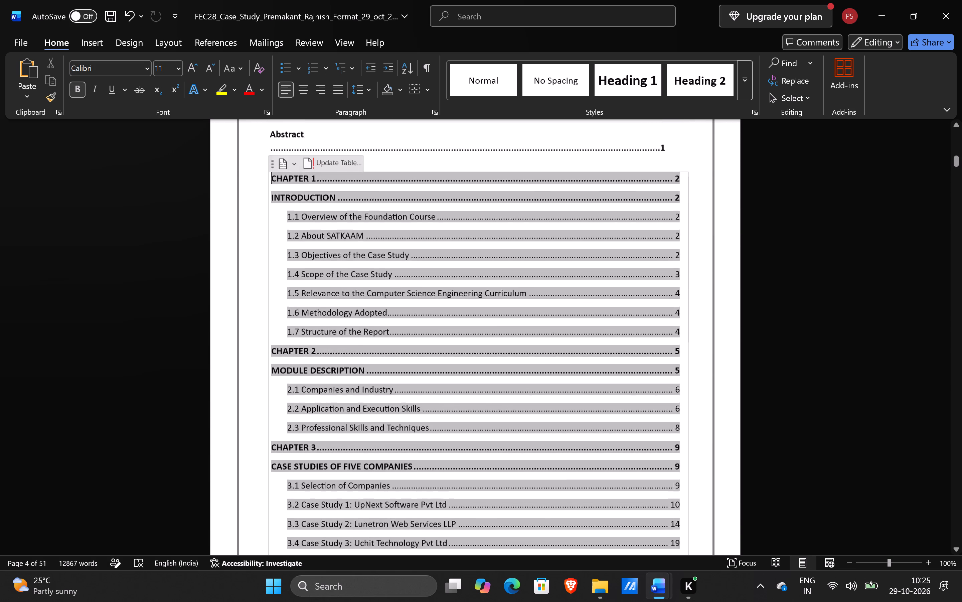
scroll(591, 485, up, 20)
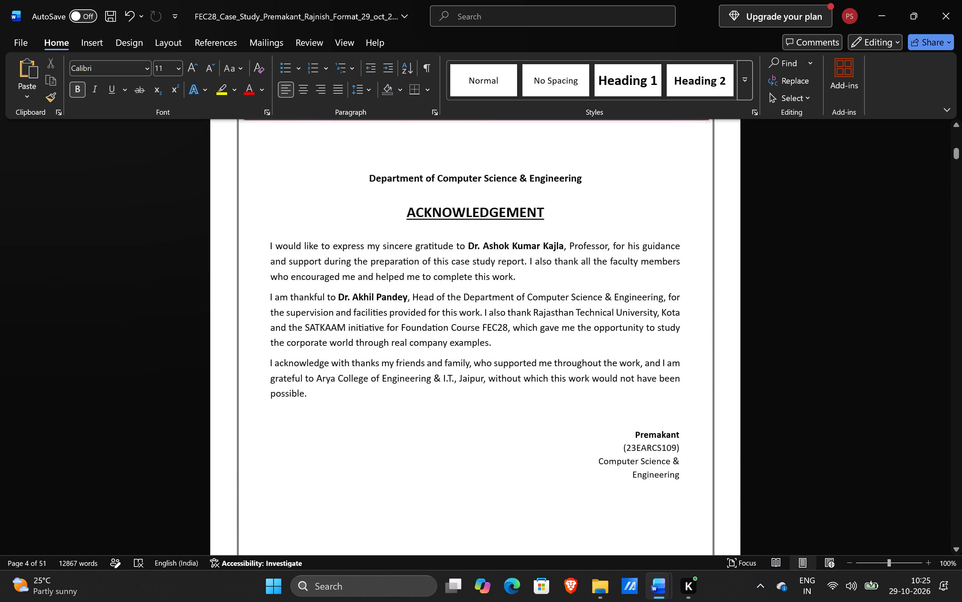
scroll(592, 473, up, 6)
scroll(590, 473, down, 17)
scroll(585, 472, down, 9)
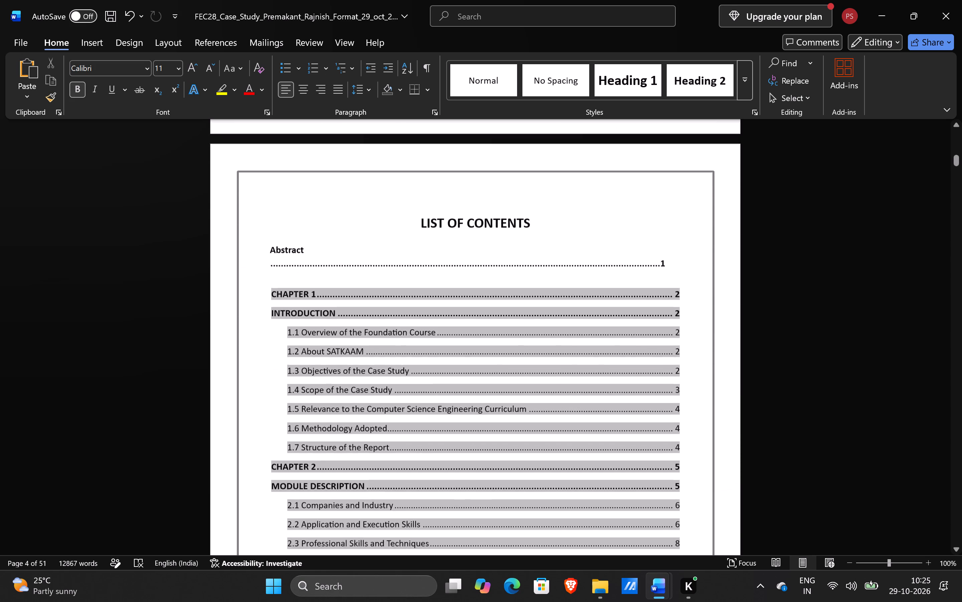
Set the ABSTRACT heading to font size 18.
scroll(587, 475, down, 17)
scroll(589, 482, down, 17)
scroll(589, 487, down, 16)
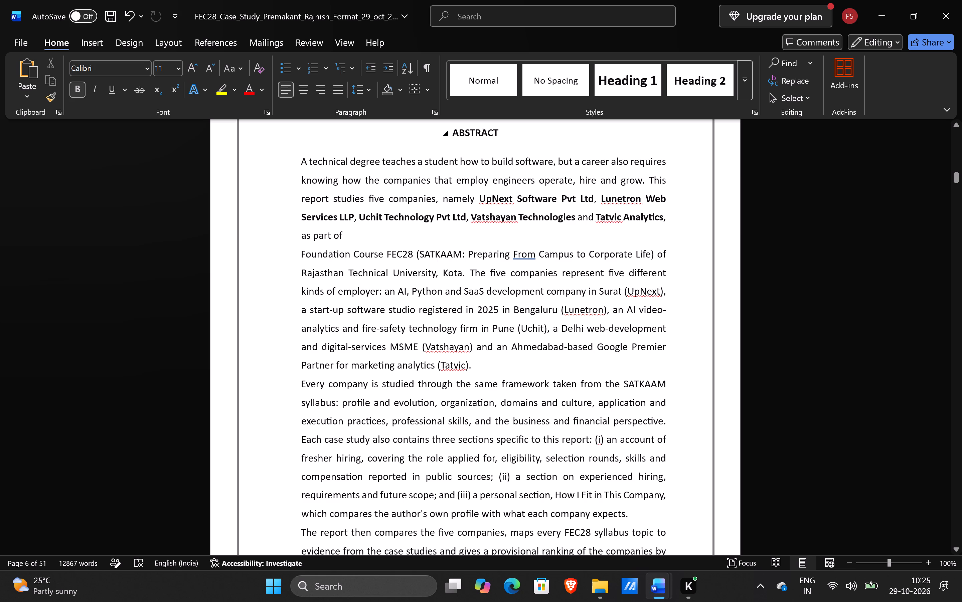
drag(454, 133, 501, 136)
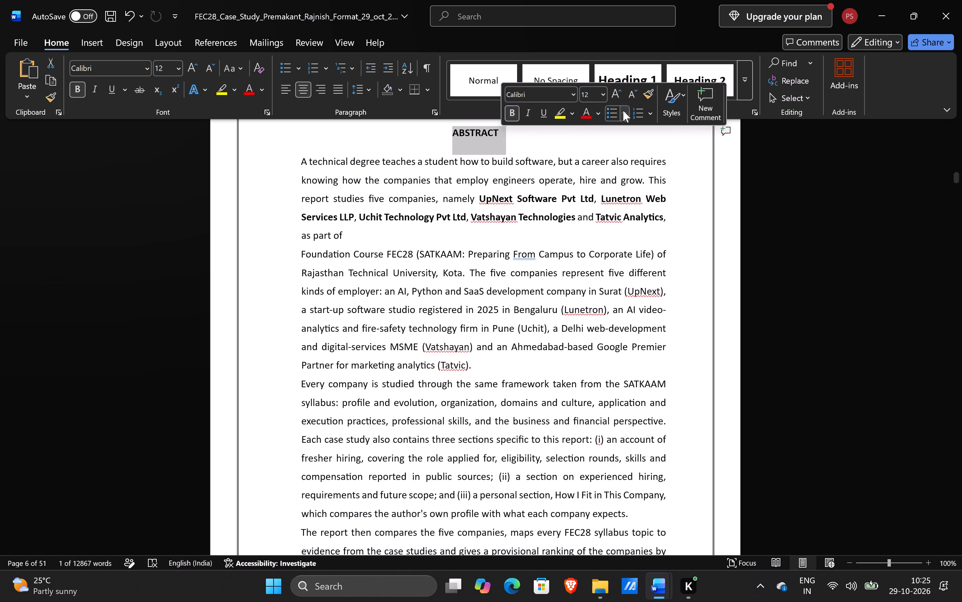
click(600, 94)
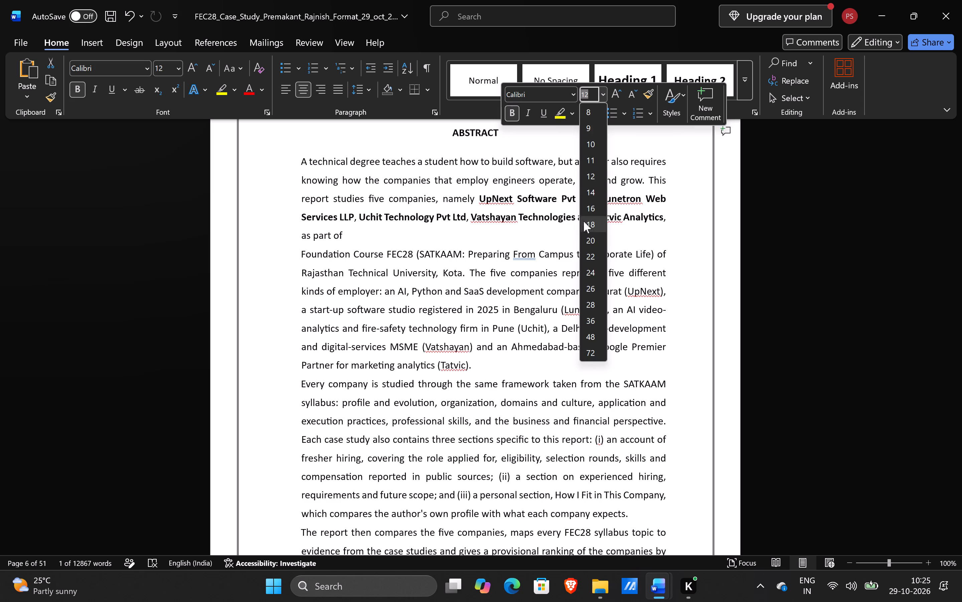
click(591, 194)
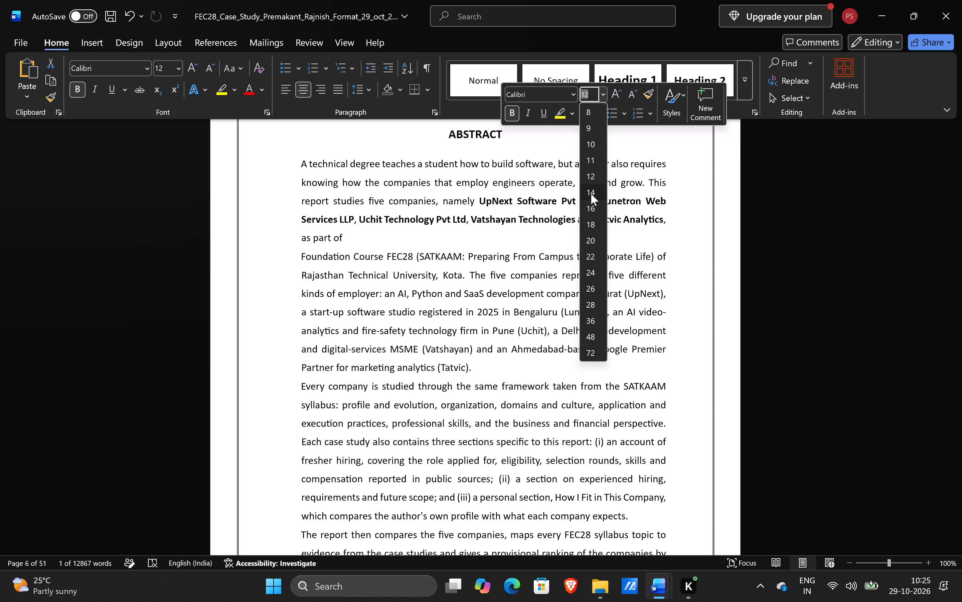
click(602, 96)
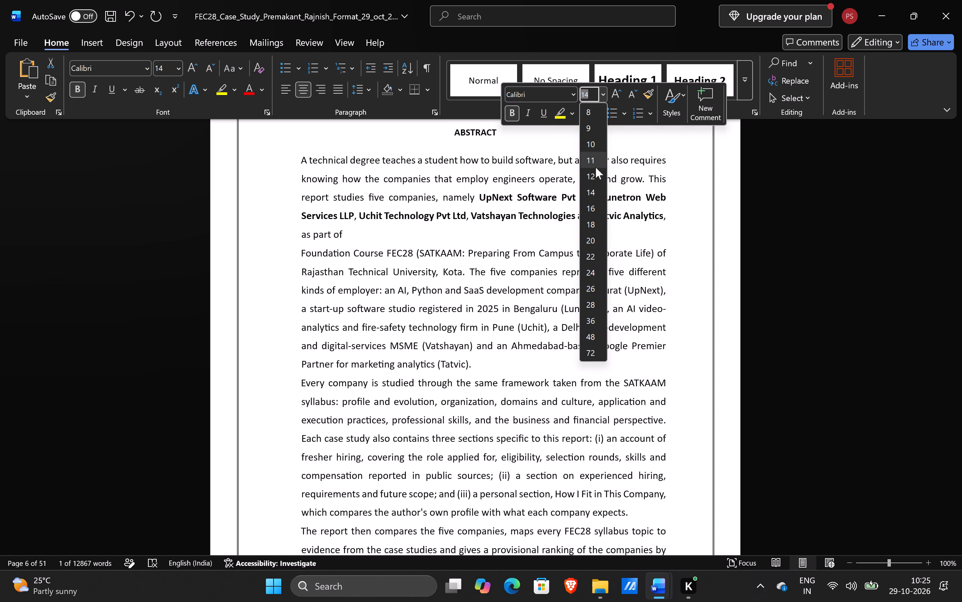
click(595, 219)
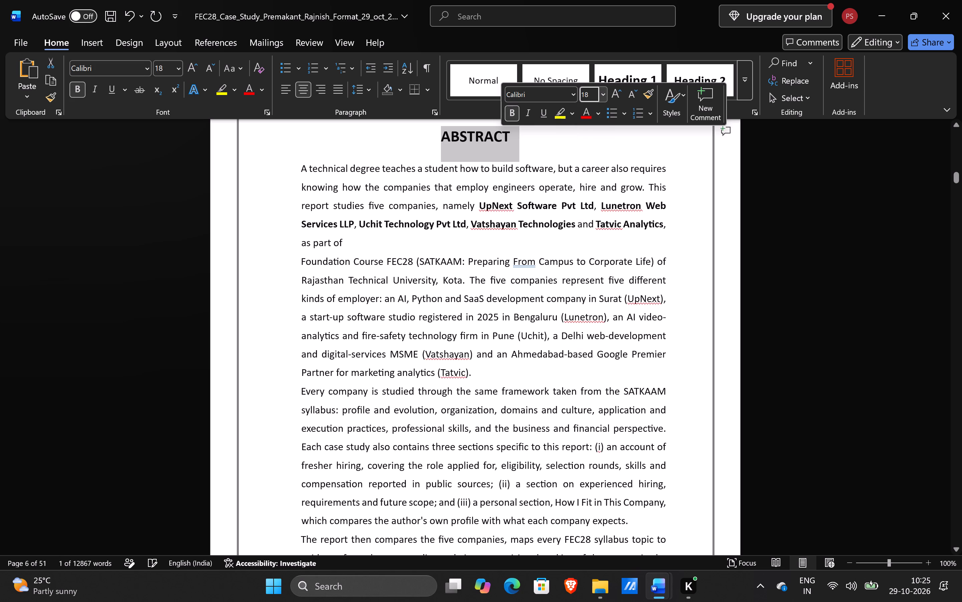
scroll(563, 239, up, 6)
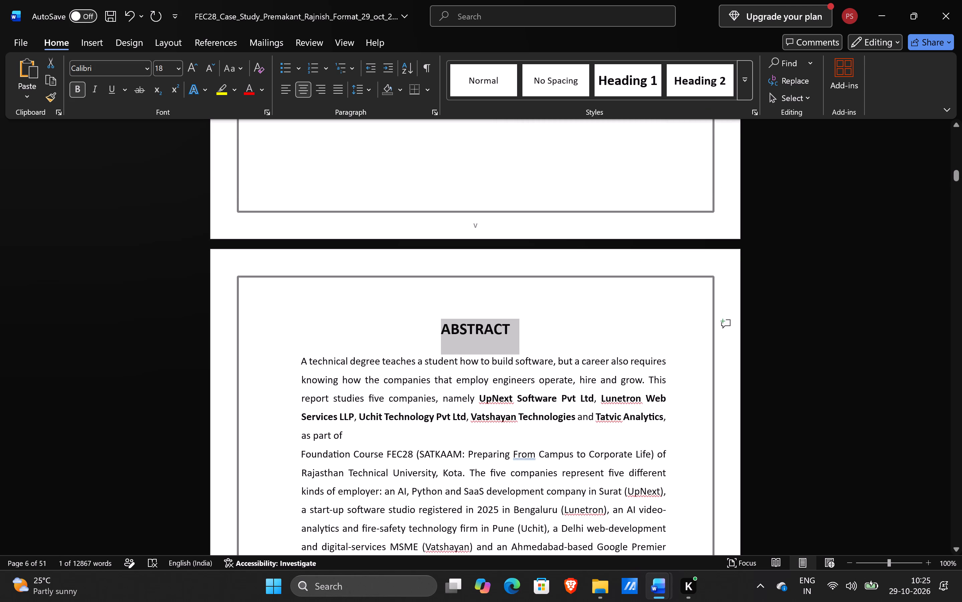
scroll(563, 239, down, 3)
click(563, 240)
Set the CHAPTER 1 and INTRODUCTION heading lines to font size 18.
scroll(563, 240, down, 7)
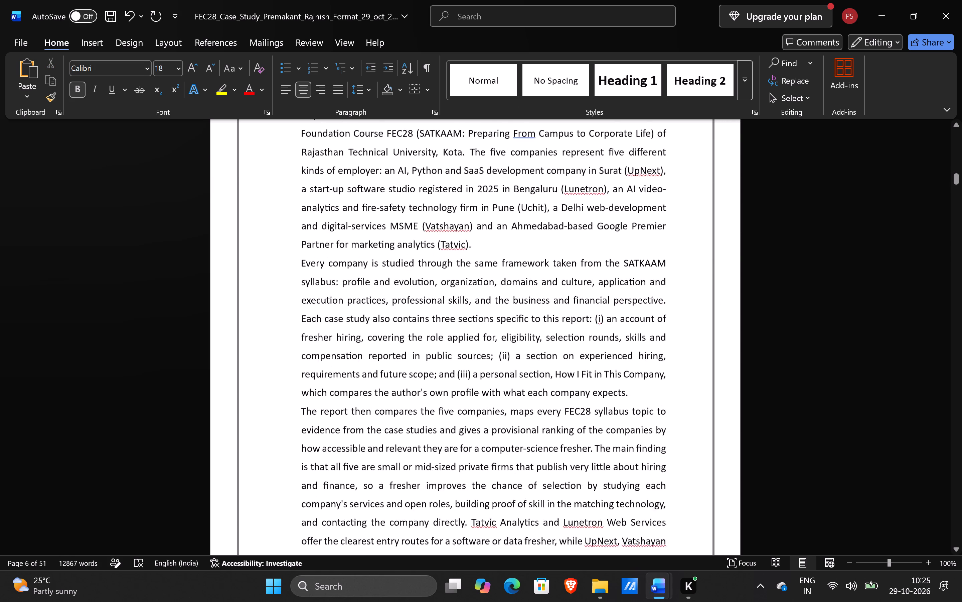
scroll(561, 247, down, 16)
scroll(561, 247, down, 7)
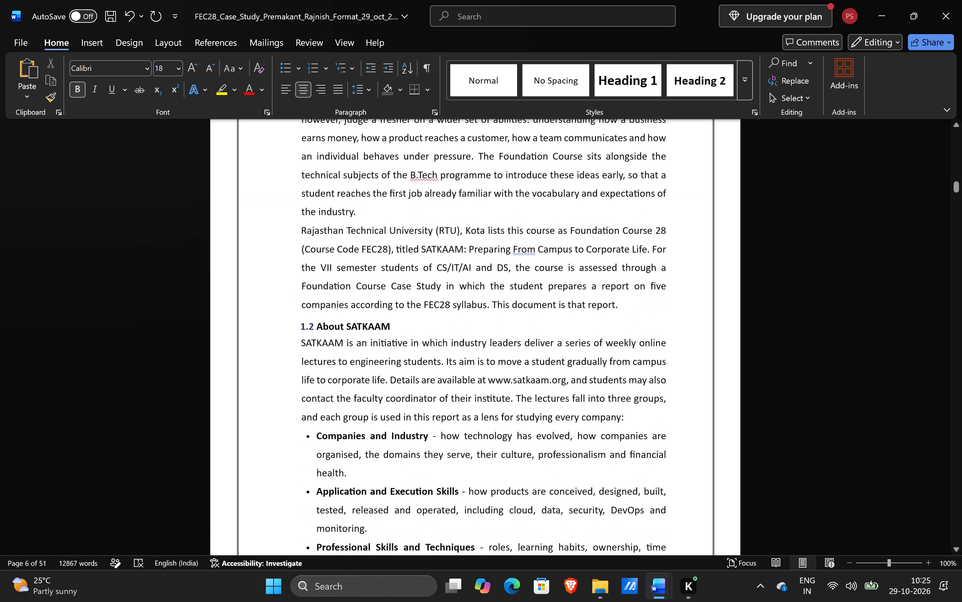
scroll(561, 247, down, 13)
scroll(561, 247, up, 15)
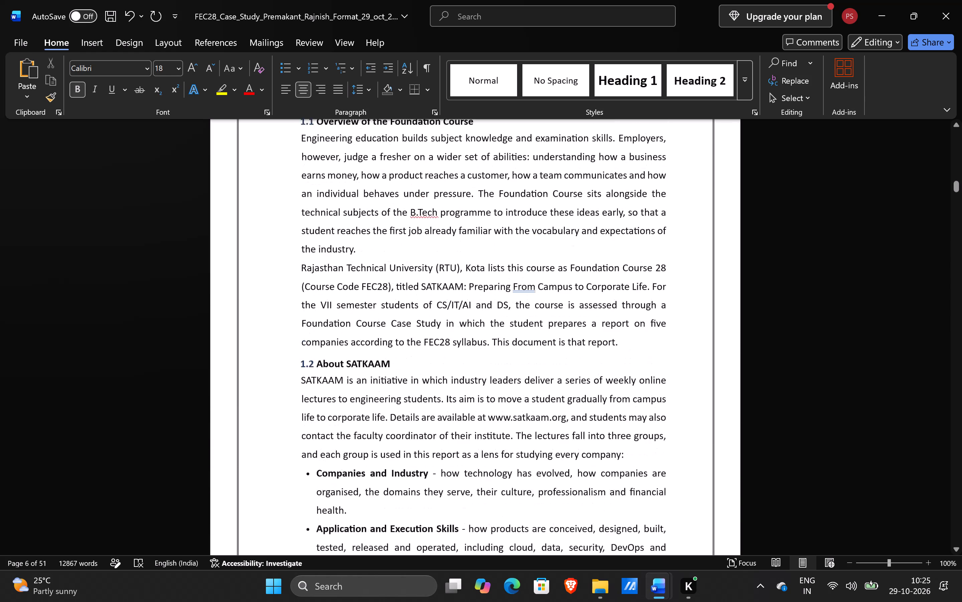
scroll(561, 247, up, 6)
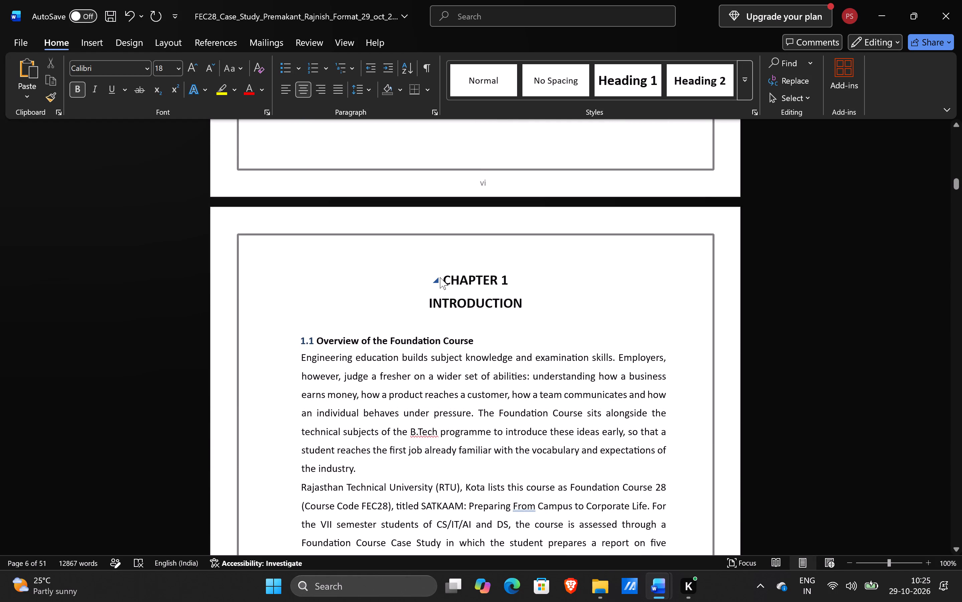
drag(445, 277, 530, 299)
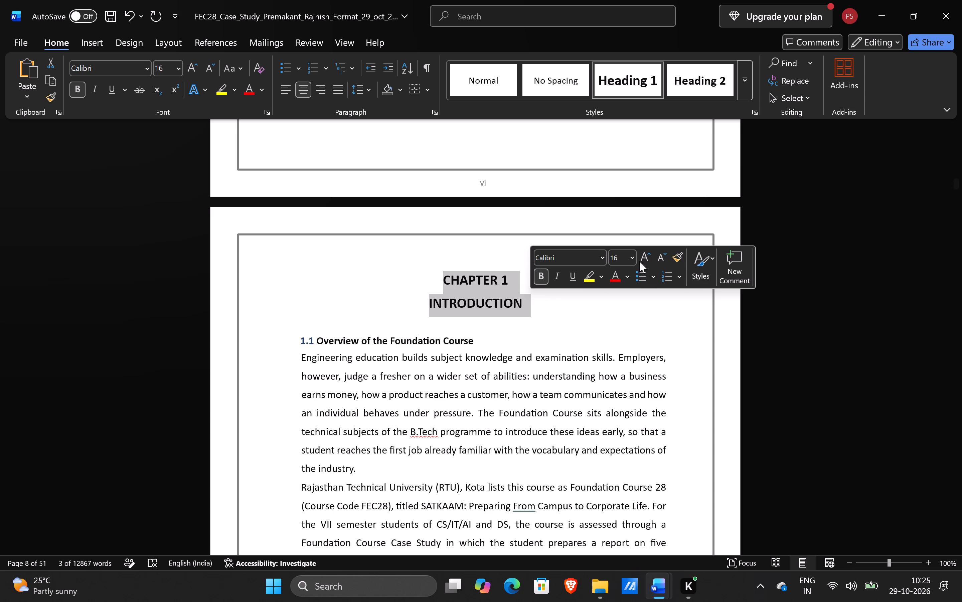
click(636, 261)
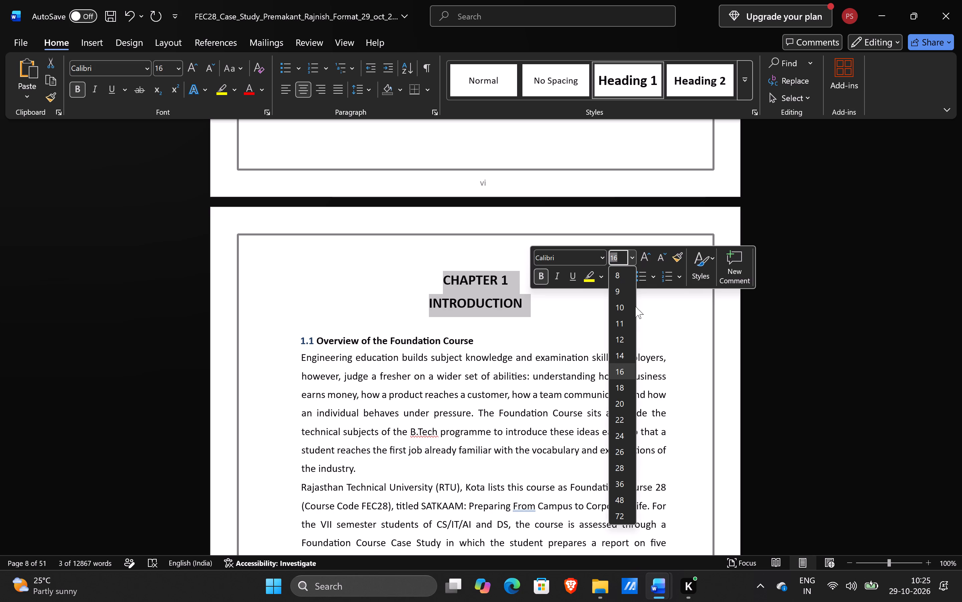
click(627, 386)
Examine the Chapter 1 sections and the transition to the CHAPTER 2 MODULE DESCRIPTION heading for layout and page breaks.
scroll(613, 380, down, 13)
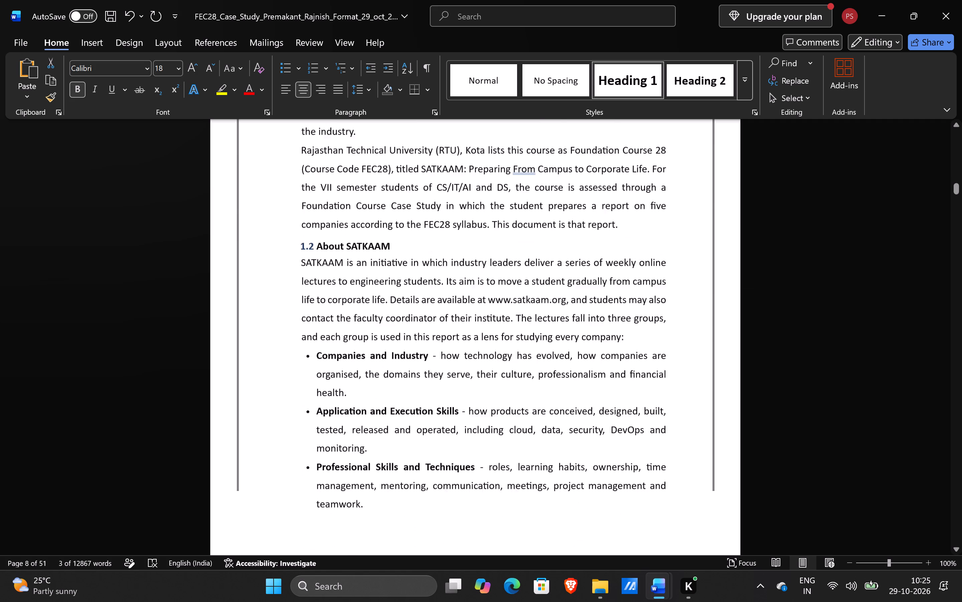
scroll(613, 374, down, 18)
scroll(613, 371, down, 18)
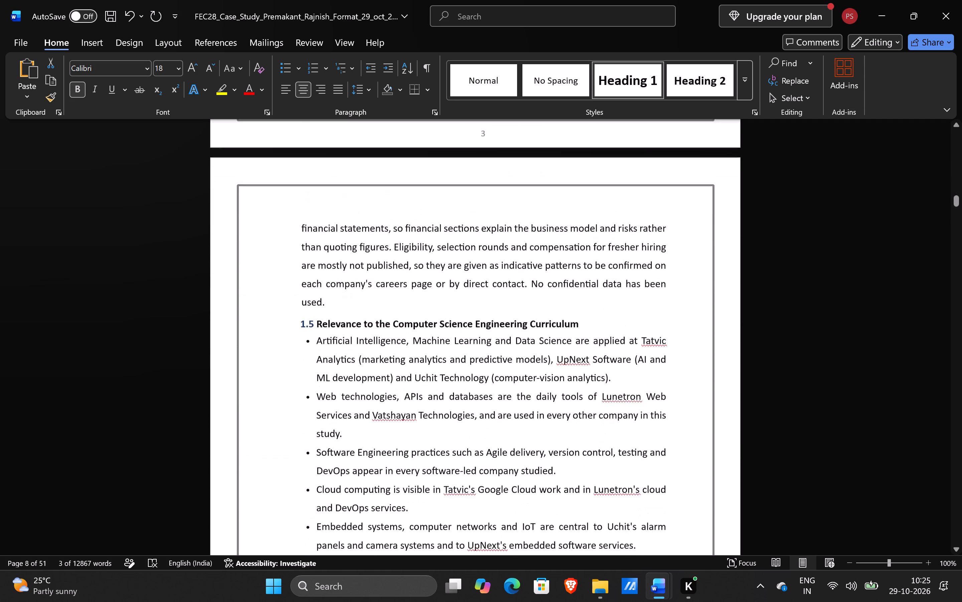
scroll(613, 370, down, 18)
scroll(613, 370, down, 10)
scroll(613, 370, up, 7)
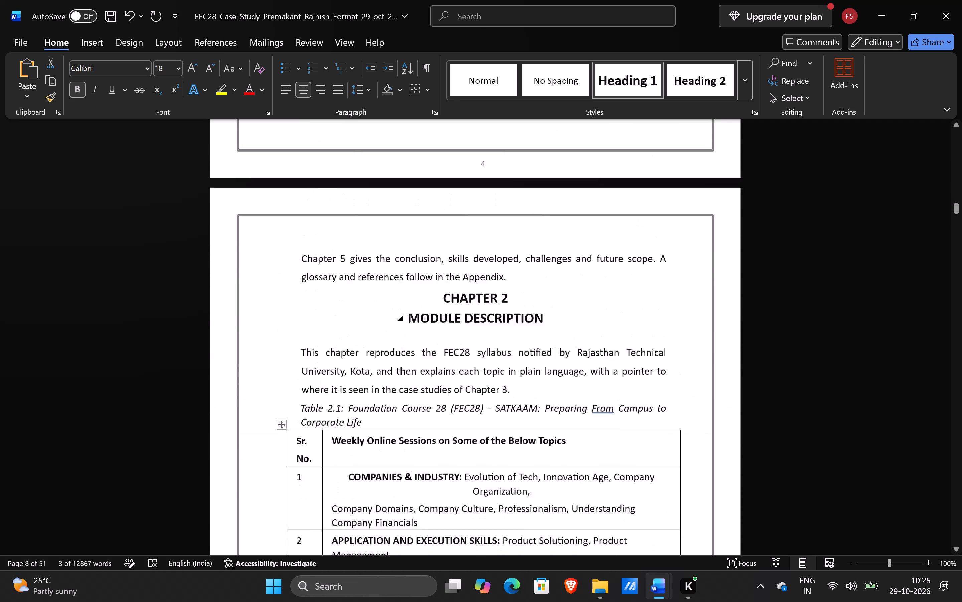
scroll(613, 370, up, 2)
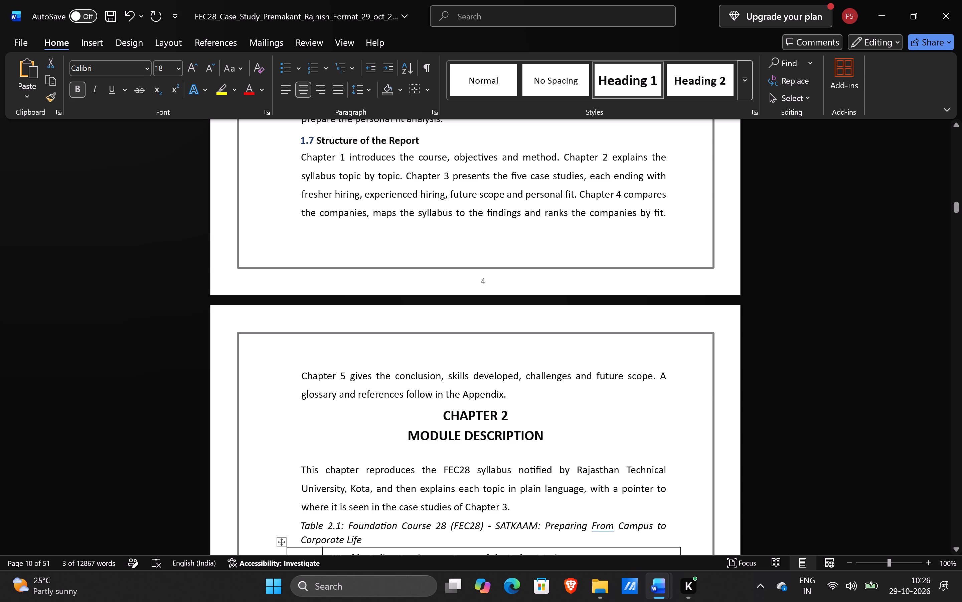
scroll(367, 372, up, 2)
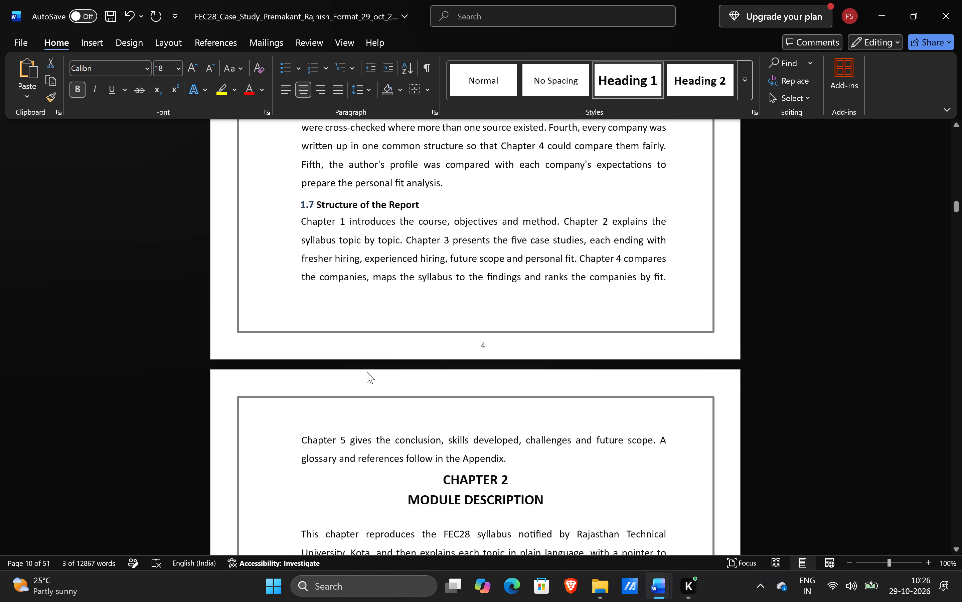
scroll(376, 416, up, 8)
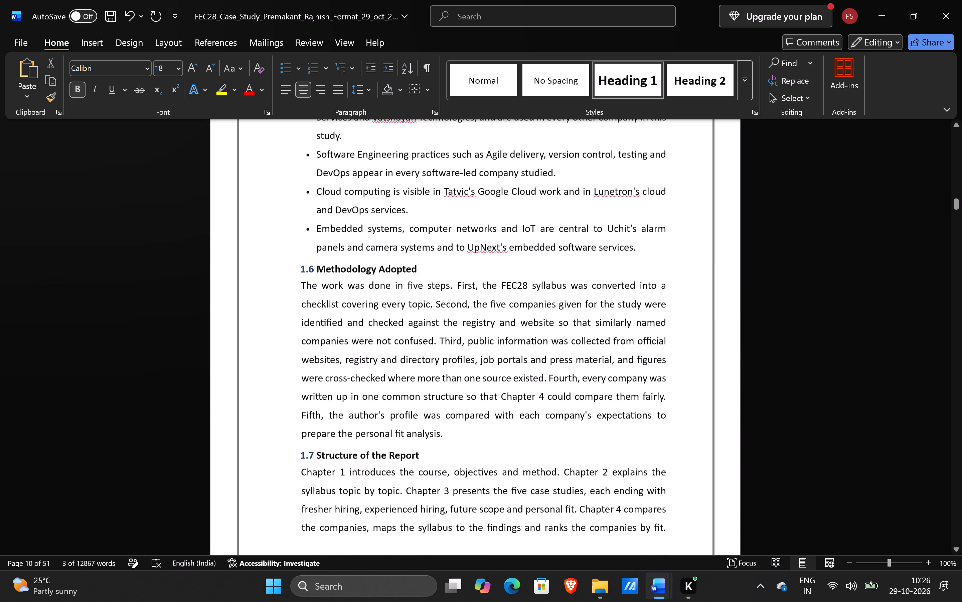
Set the ABSTRACT heading to font size 16.
scroll(385, 409, up, 16)
scroll(389, 416, up, 13)
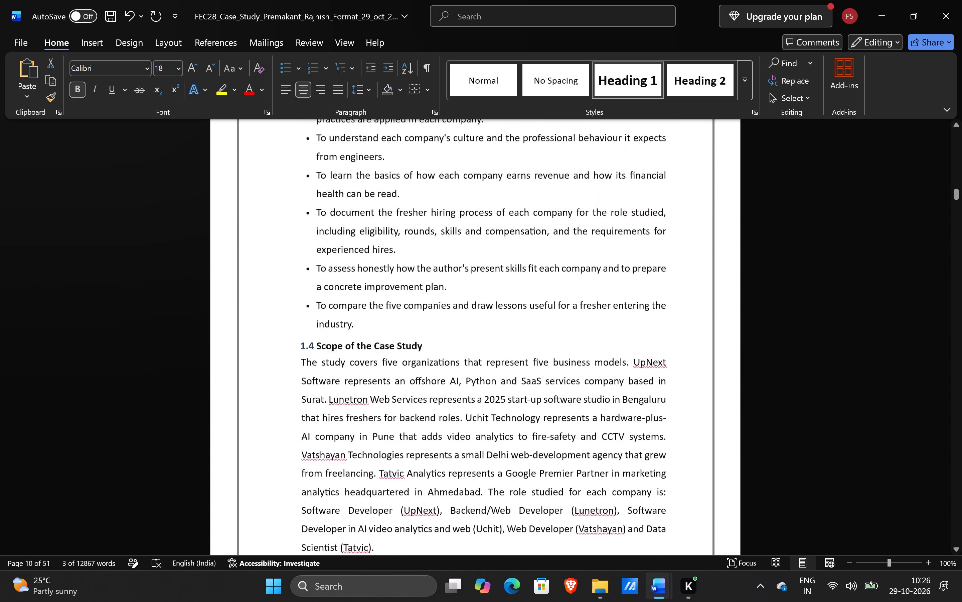
scroll(390, 420, up, 20)
scroll(390, 420, up, 9)
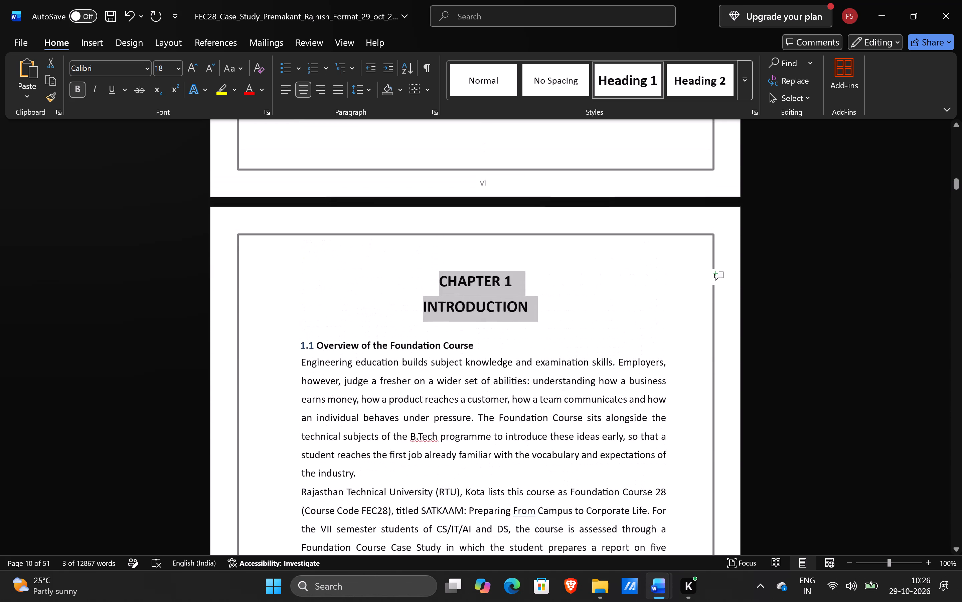
click(441, 247)
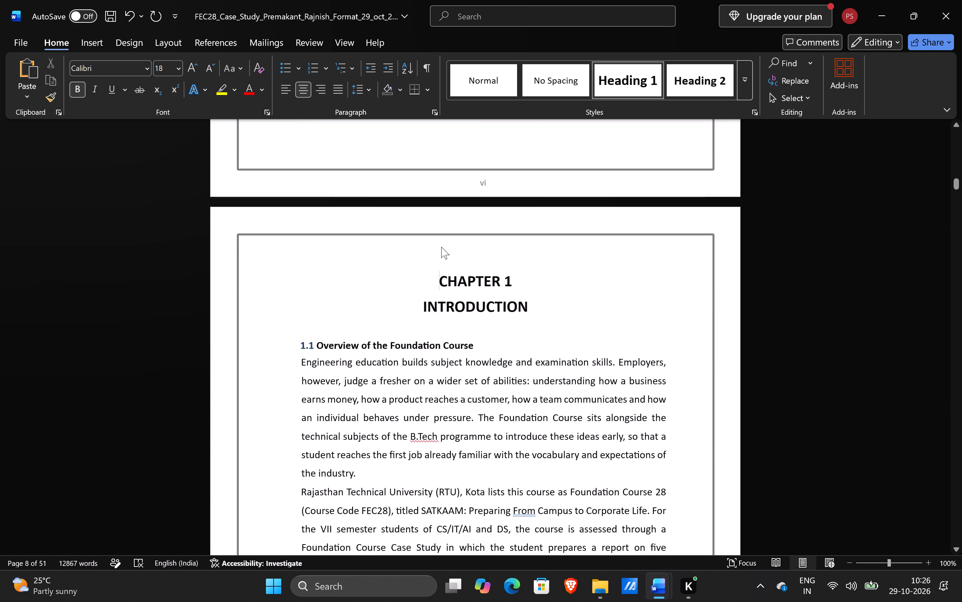
key(Up)
key(Down)
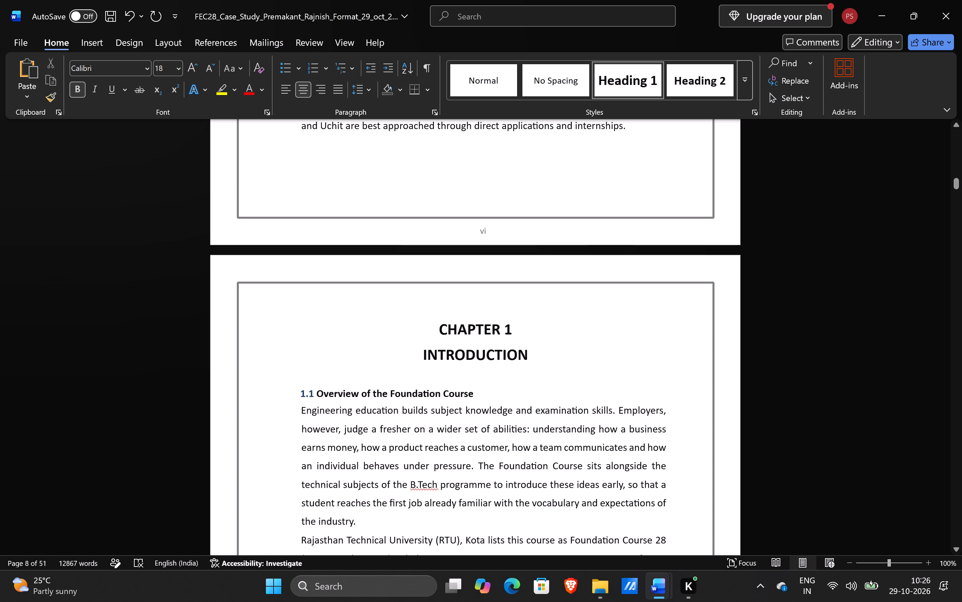
scroll(441, 247, down, 8)
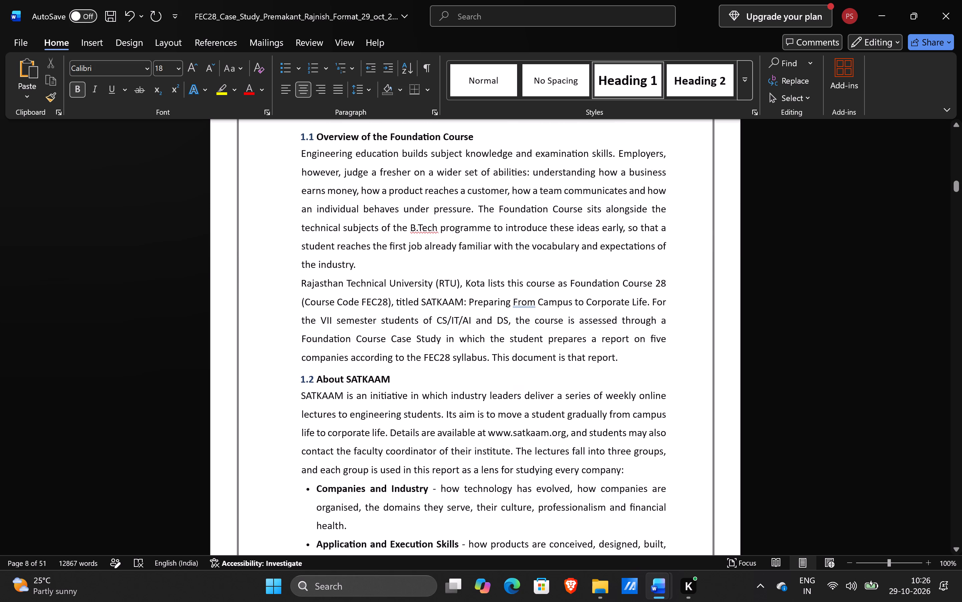
scroll(441, 254, up, 12)
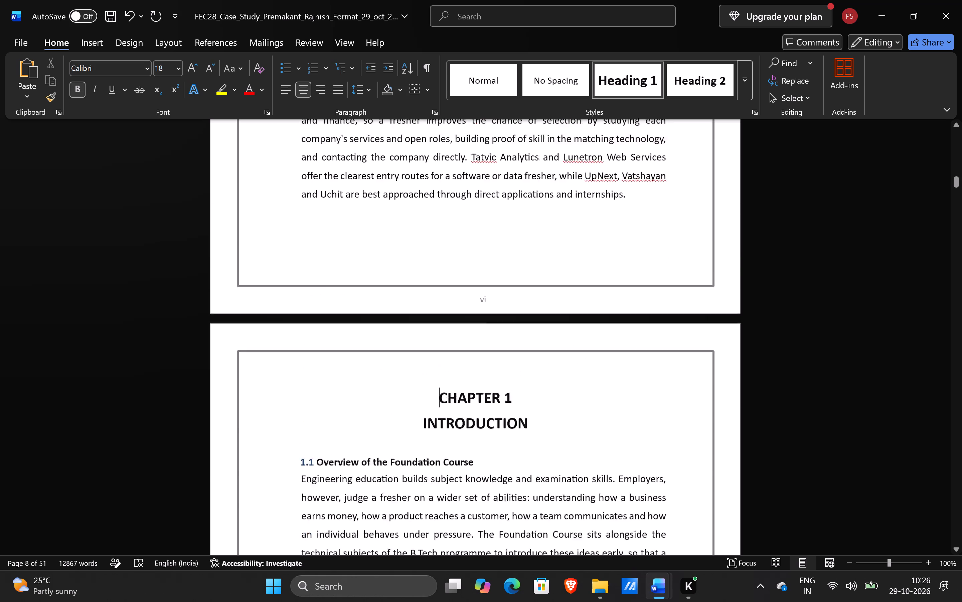
scroll(441, 254, up, 19)
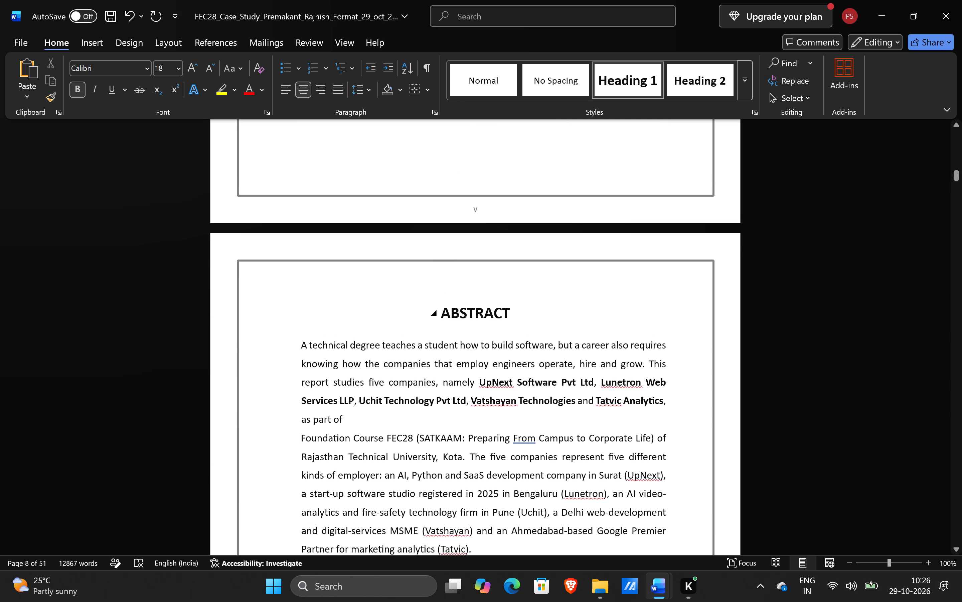
drag(439, 308, 521, 305)
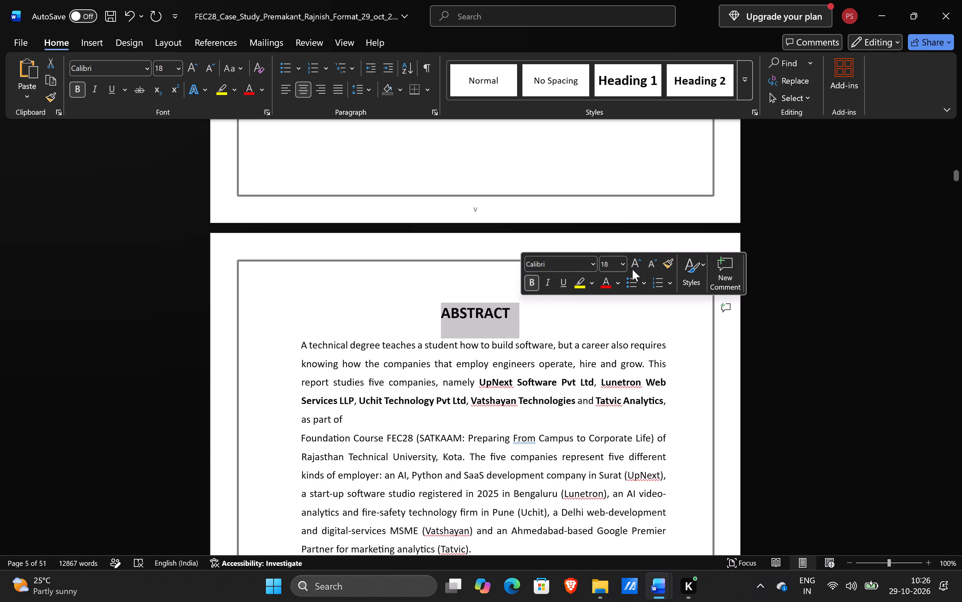
click(620, 266)
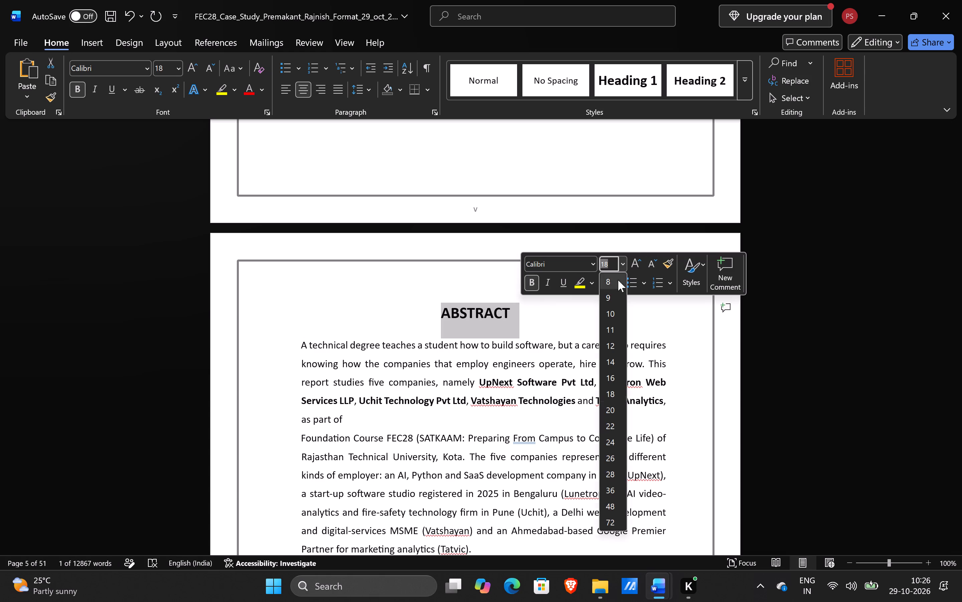
click(610, 380)
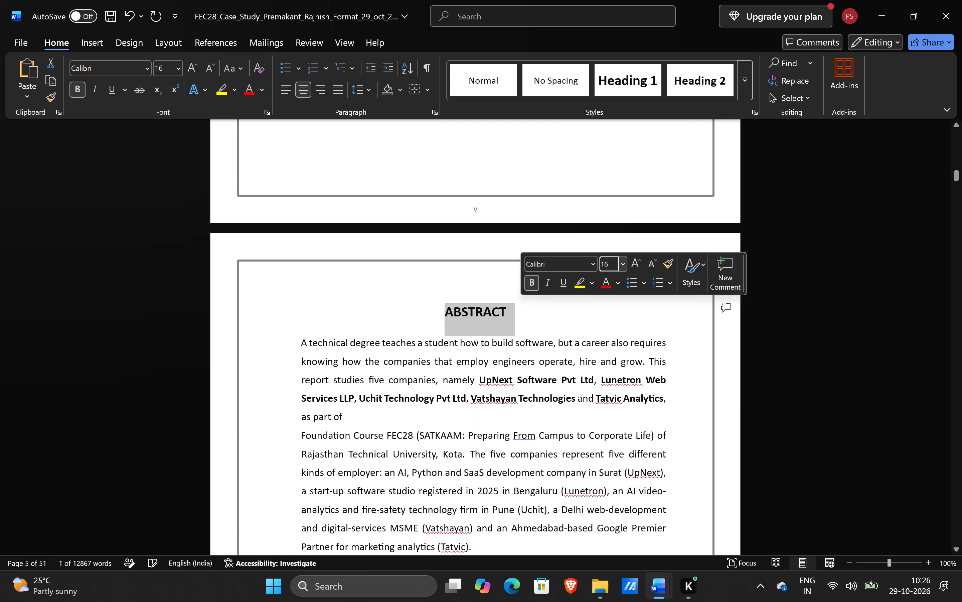
Set the CHAPTER 1 and INTRODUCTION heading lines to font size 16.
scroll(586, 395, down, 15)
scroll(585, 394, down, 7)
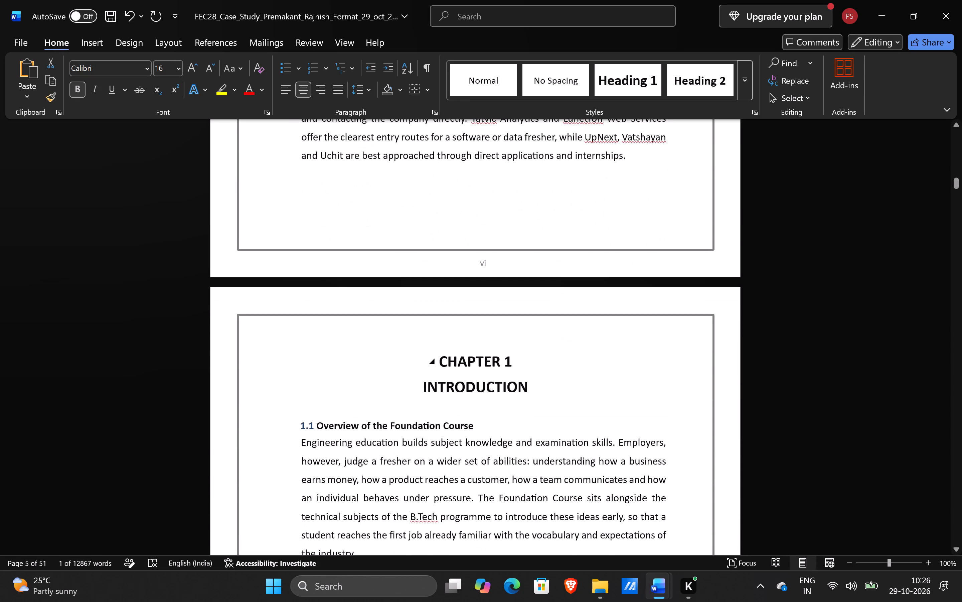
drag(439, 361, 537, 390)
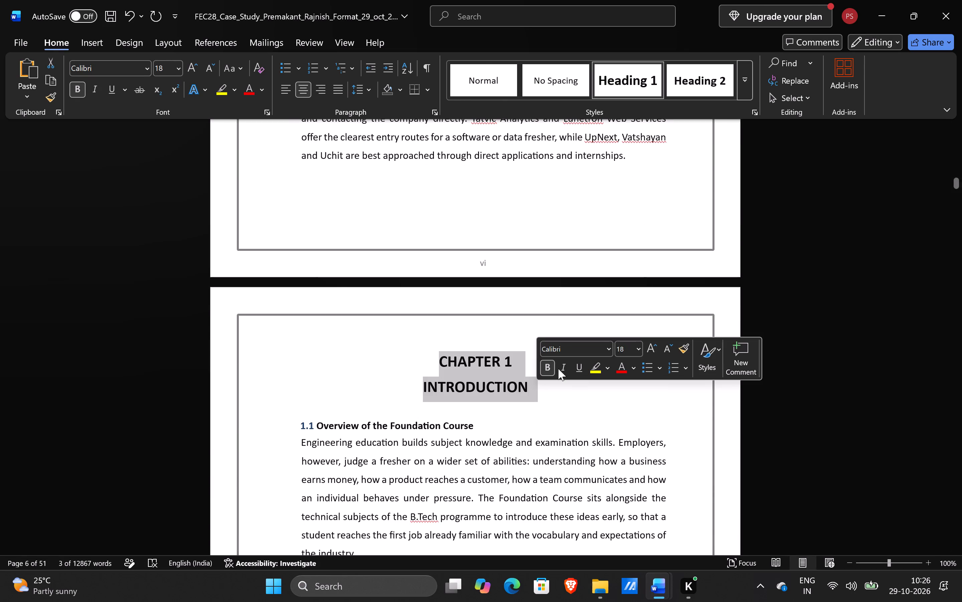
click(637, 346)
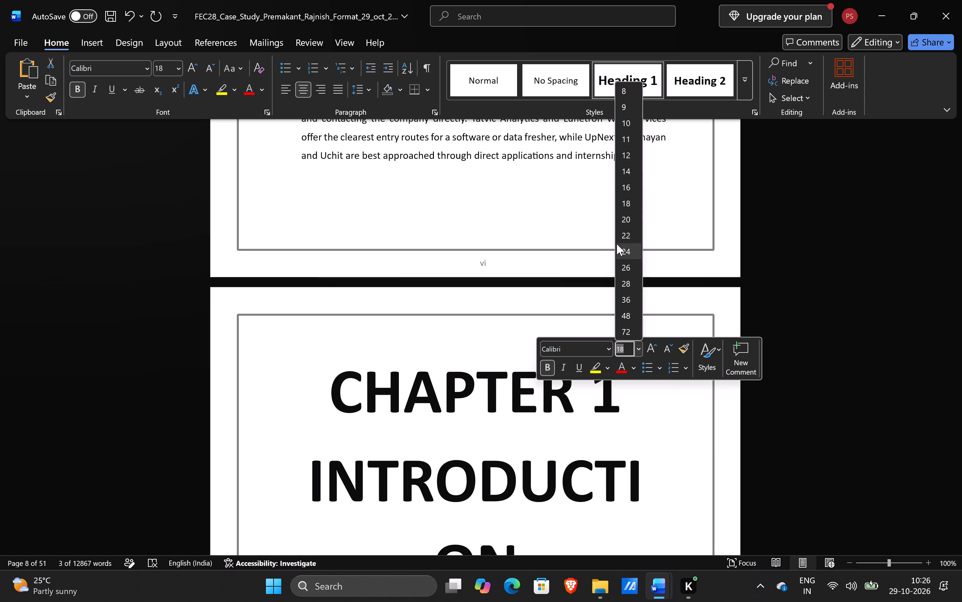
click(624, 185)
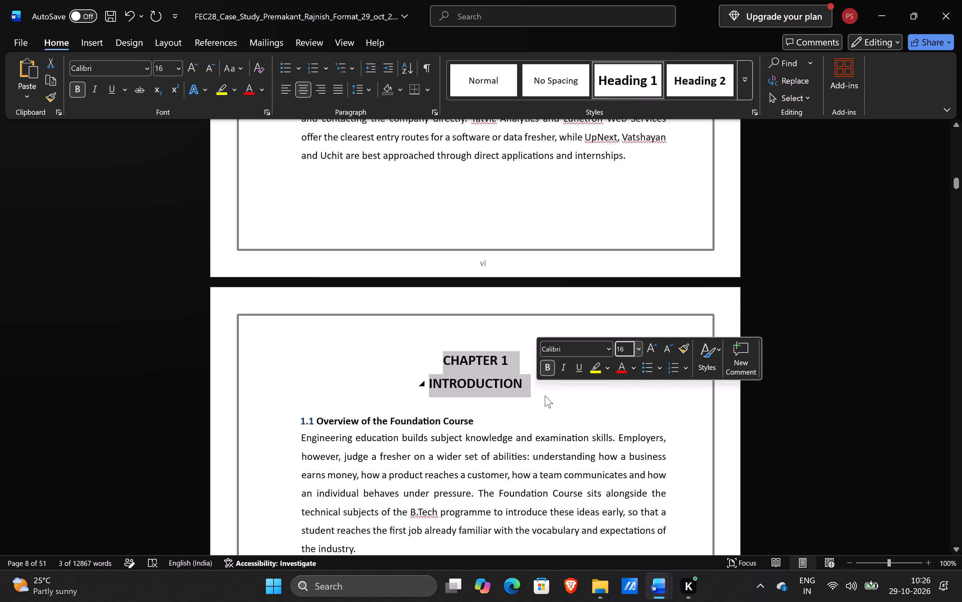
Check the font size of the CHAPTER 2 MODULE DESCRIPTION heading against the Chapter 1 heading.
scroll(544, 399, down, 16)
scroll(544, 399, down, 17)
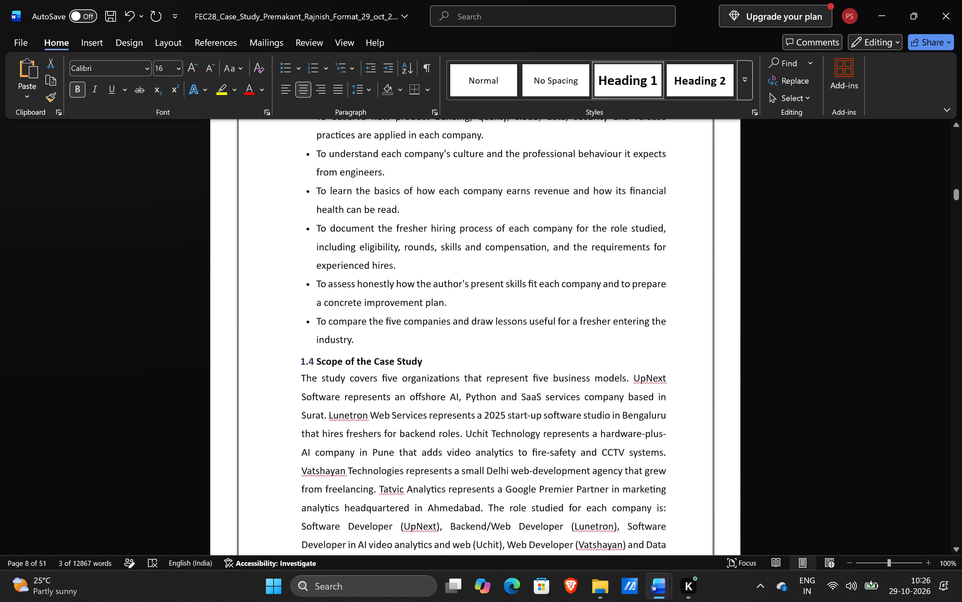
scroll(544, 399, down, 20)
scroll(544, 399, down, 20)
scroll(544, 399, down, 5)
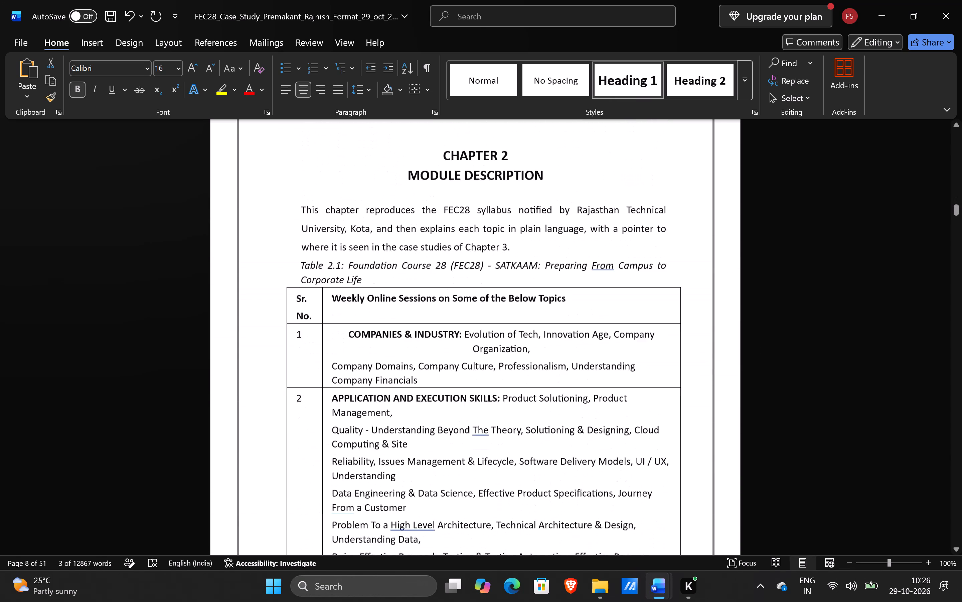
scroll(544, 399, down, 8)
scroll(544, 400, up, 14)
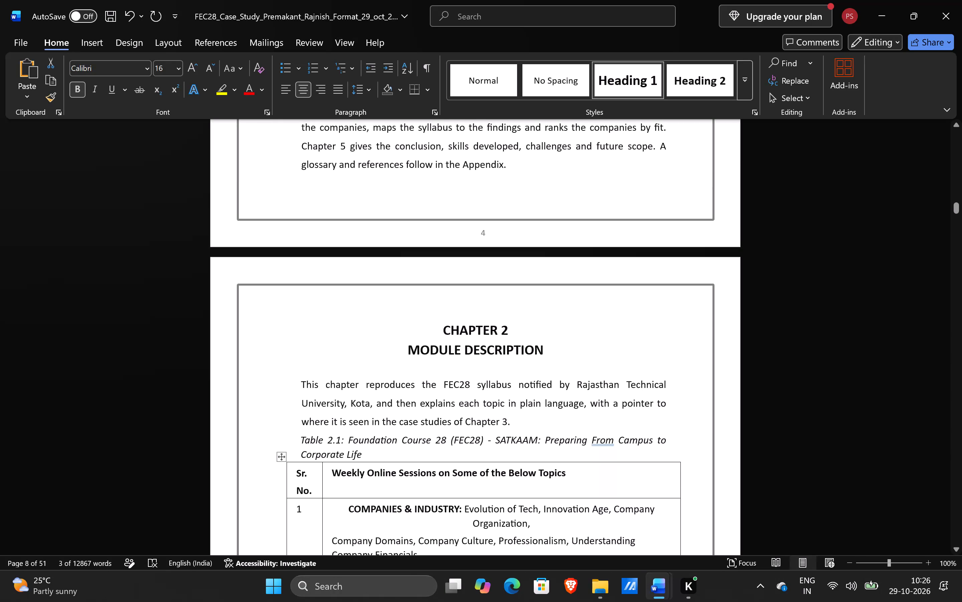
drag(444, 328, 532, 358)
click(582, 357)
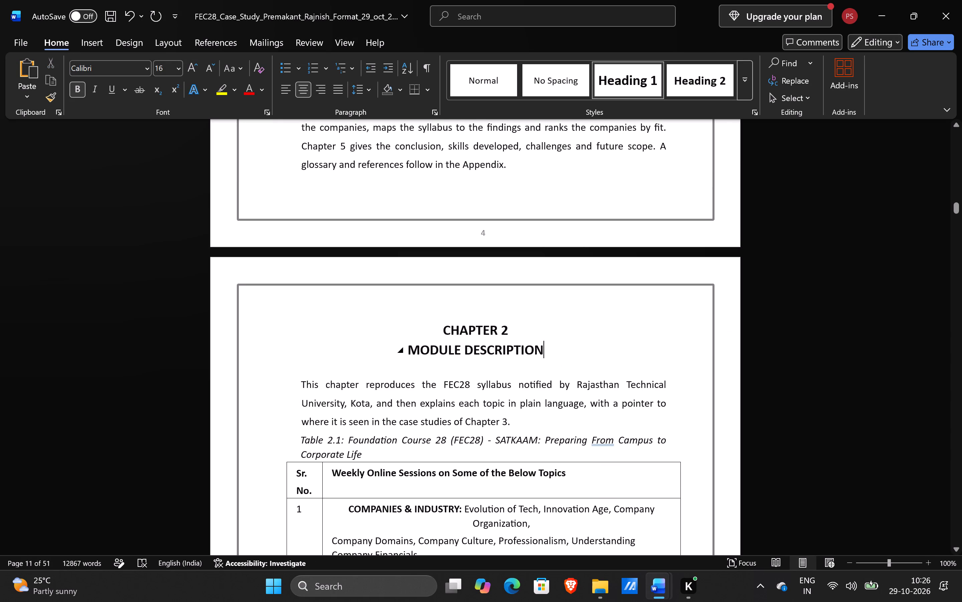
Examine the layout and page breaks from the Chapter 2 syllabus table through Case Study 1 to the start of section 3.3.
scroll(582, 357, down, 18)
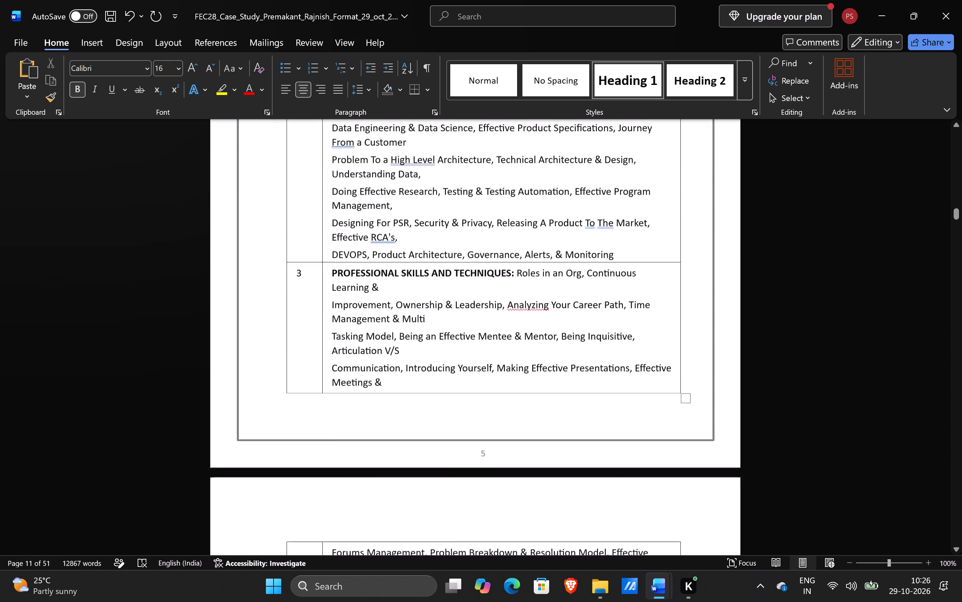
scroll(582, 357, down, 17)
scroll(582, 357, down, 16)
scroll(582, 359, down, 9)
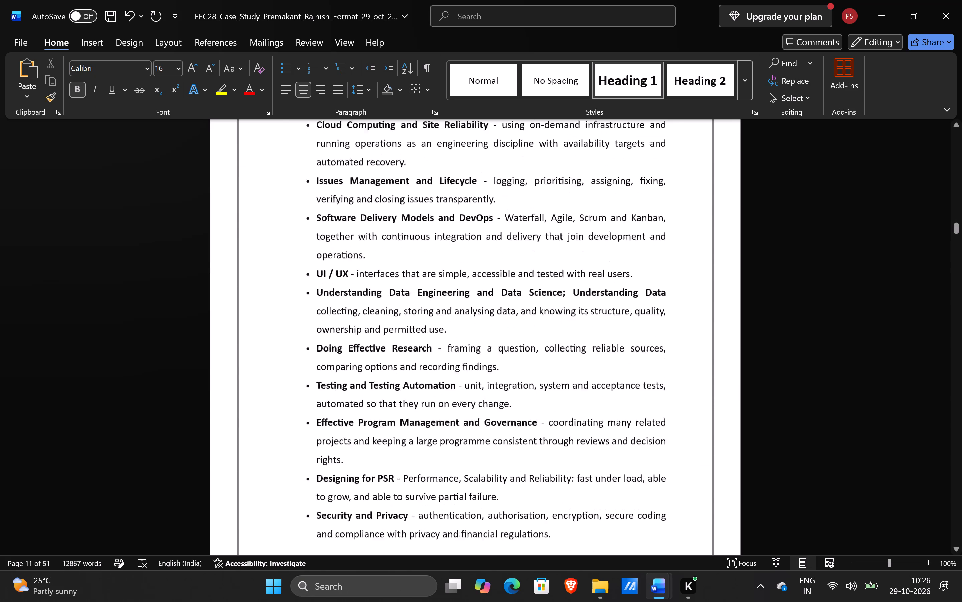
scroll(582, 360, down, 19)
scroll(582, 364, down, 18)
scroll(582, 364, down, 9)
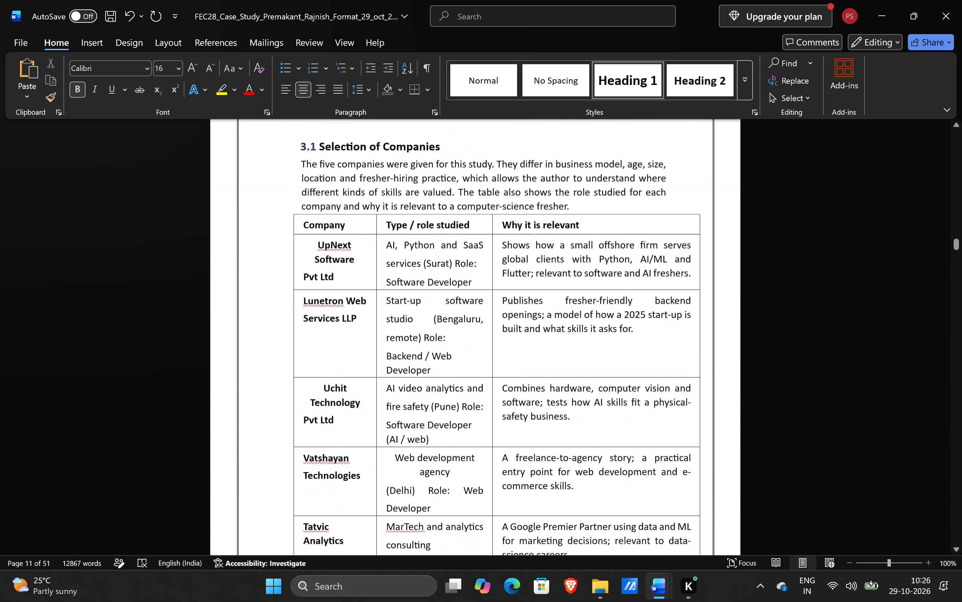
scroll(582, 364, down, 19)
scroll(582, 364, down, 16)
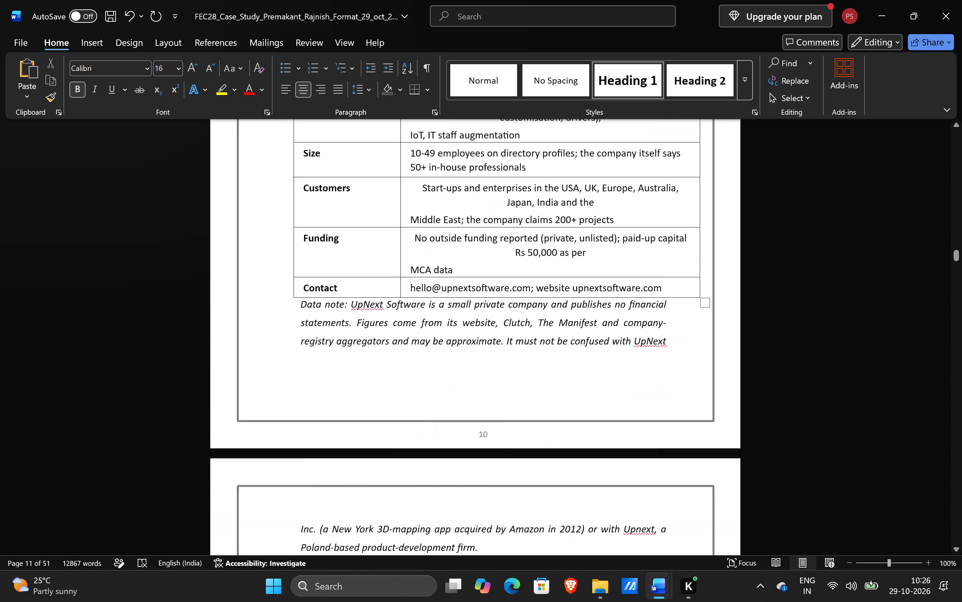
scroll(582, 364, down, 12)
scroll(582, 364, down, 18)
scroll(582, 364, down, 6)
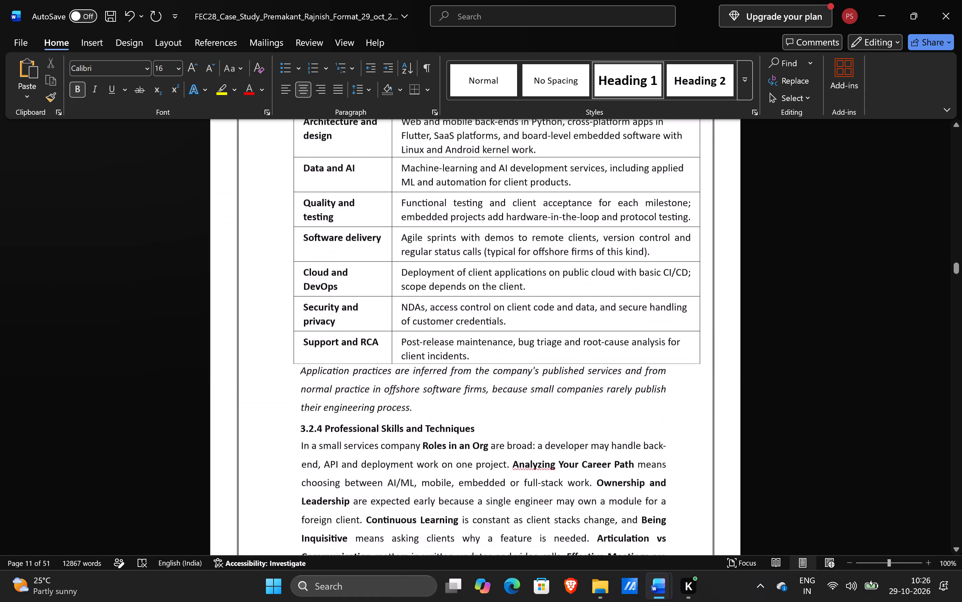
scroll(582, 364, down, 19)
scroll(581, 366, down, 17)
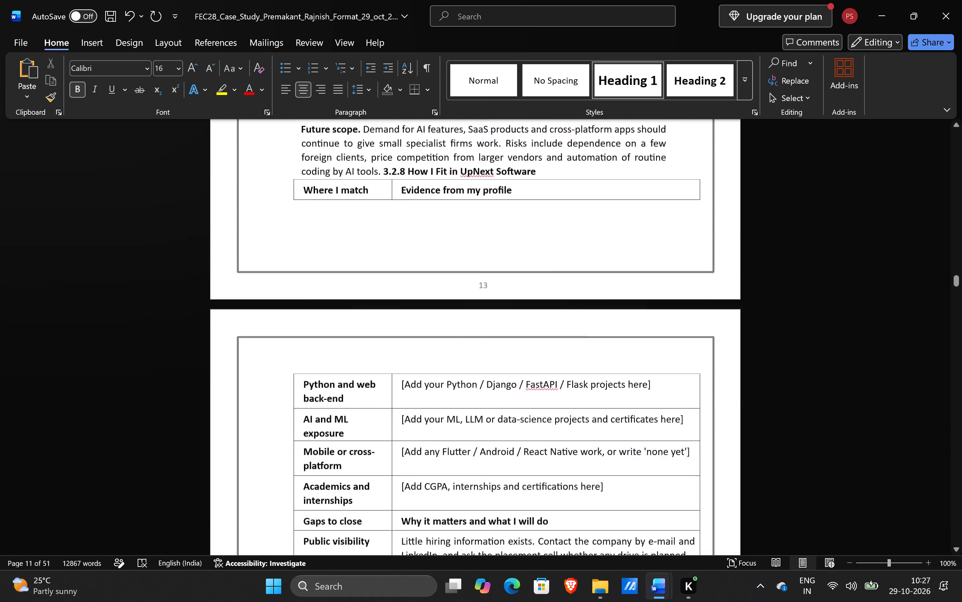
scroll(581, 367, down, 16)
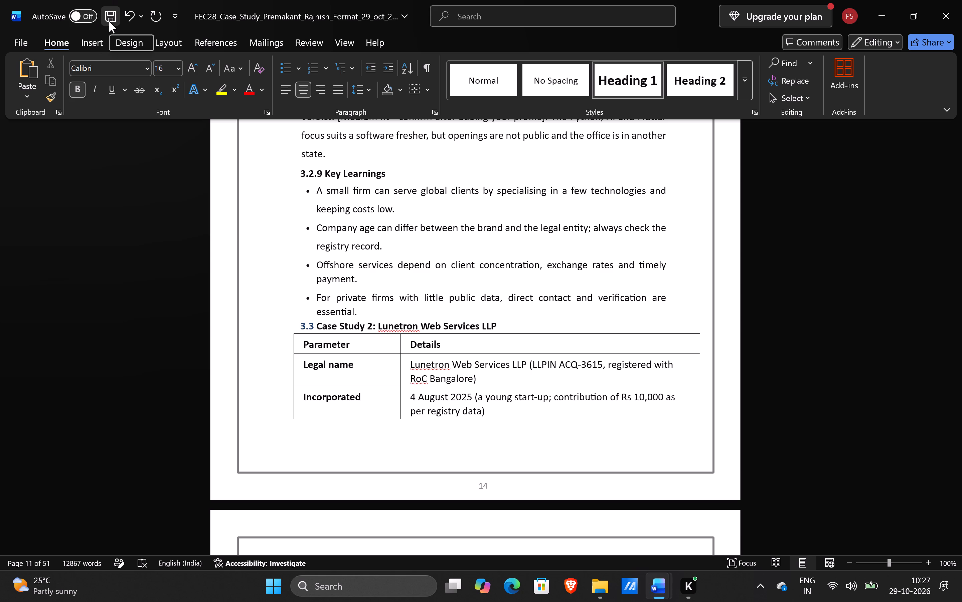
Save the report document.
key(ctrl+s)
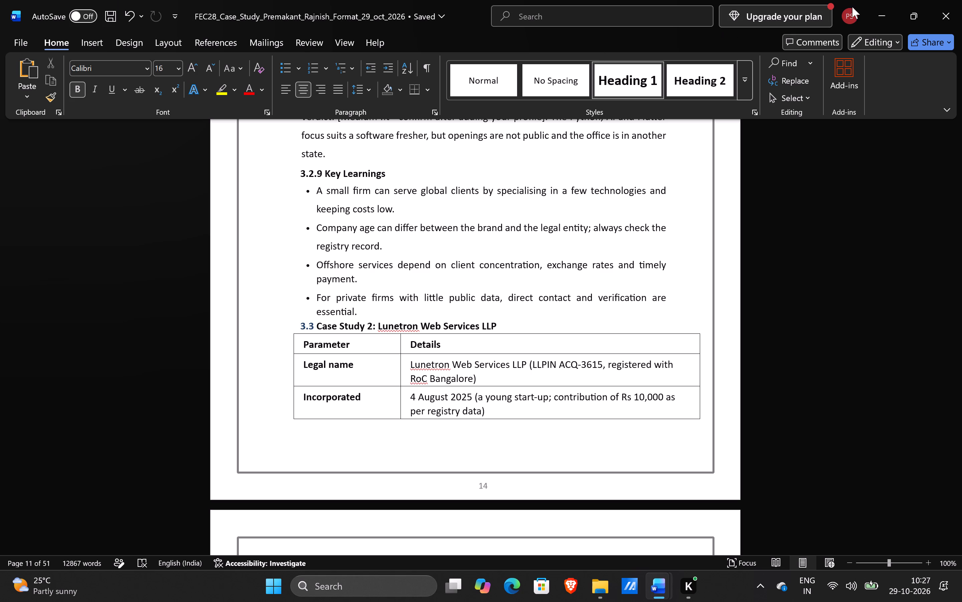
Check the saved document's file name and storage location.
click(435, 16)
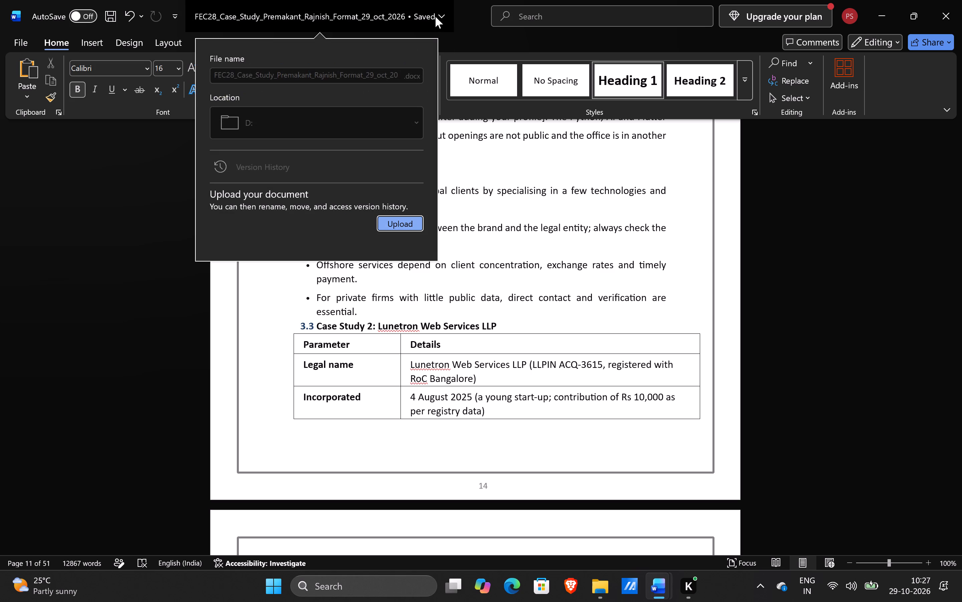
click(435, 16)
In File Explorer, close the duplicate New Volume (D:) window, view the drive's files in the remaining one, and return to the report.
click(601, 598)
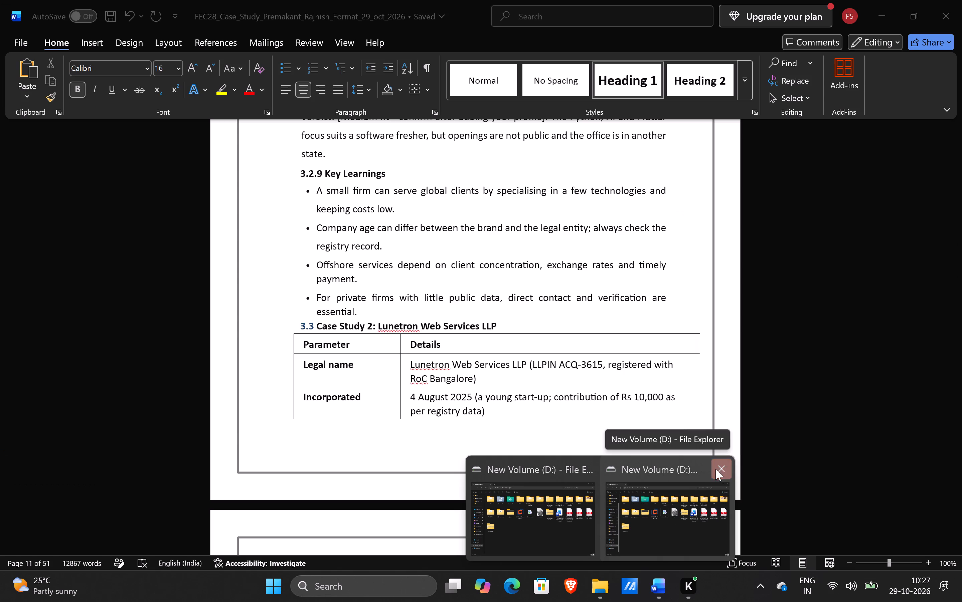
click(721, 467)
click(625, 523)
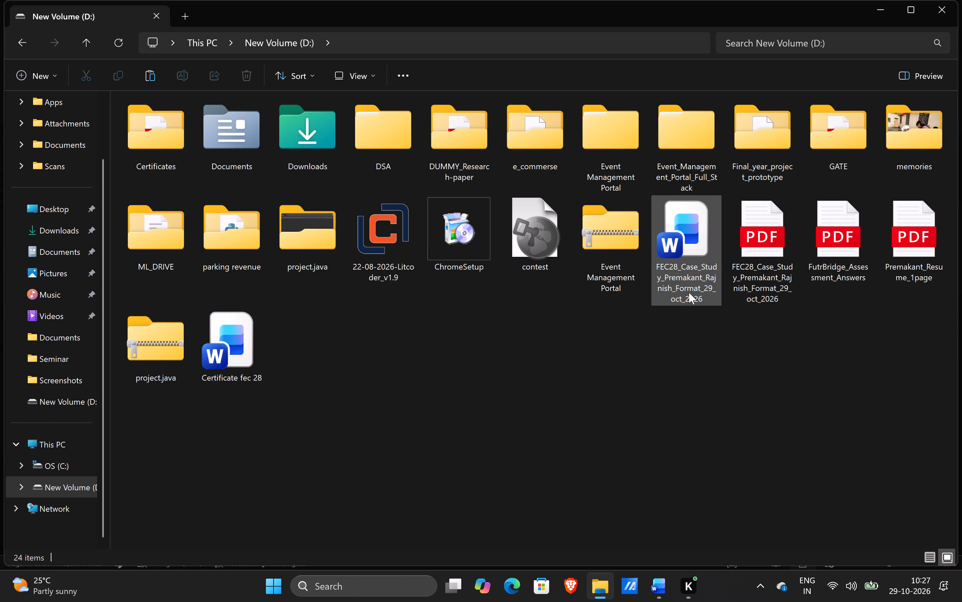
click(878, 10)
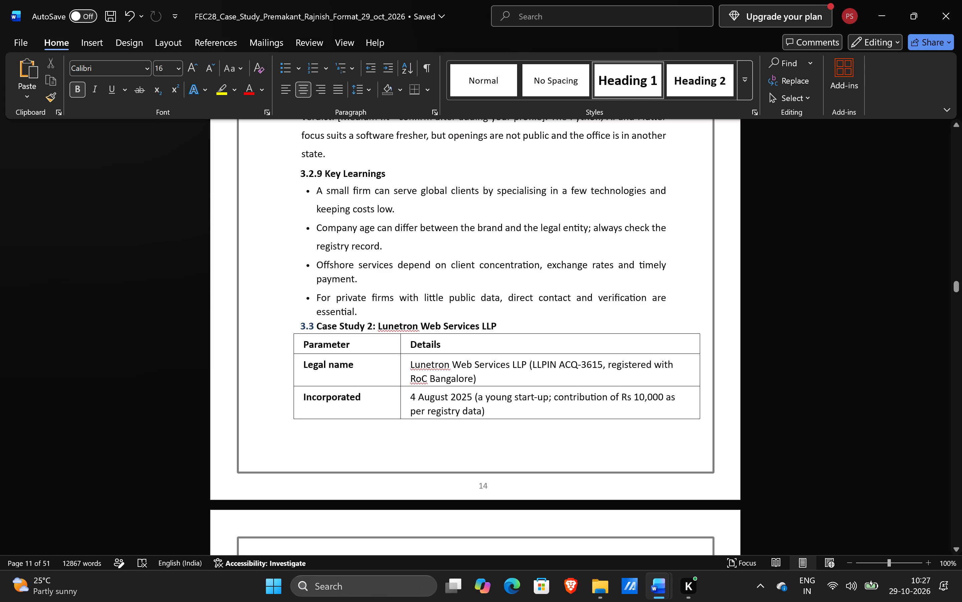
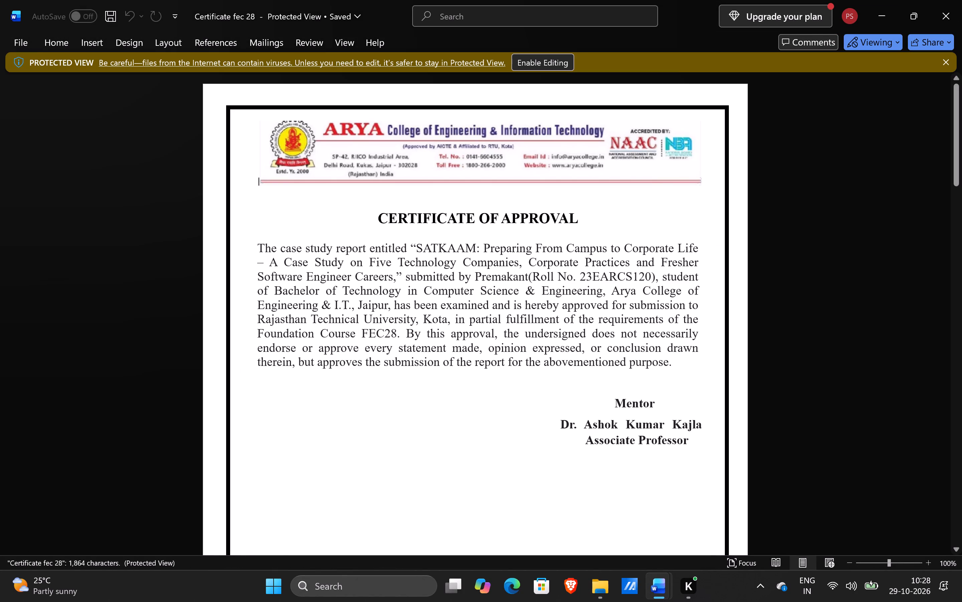
Enable editing in the Certificate fec 28 document and check the font size of the CERTIFICATE OF APPROVAL heading.
click(533, 63)
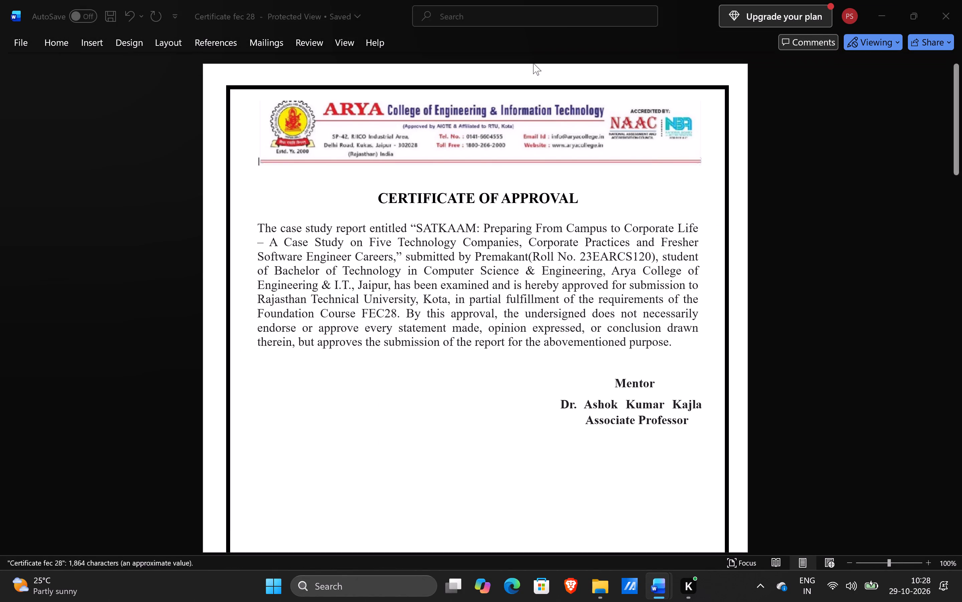
drag(376, 263, 475, 257)
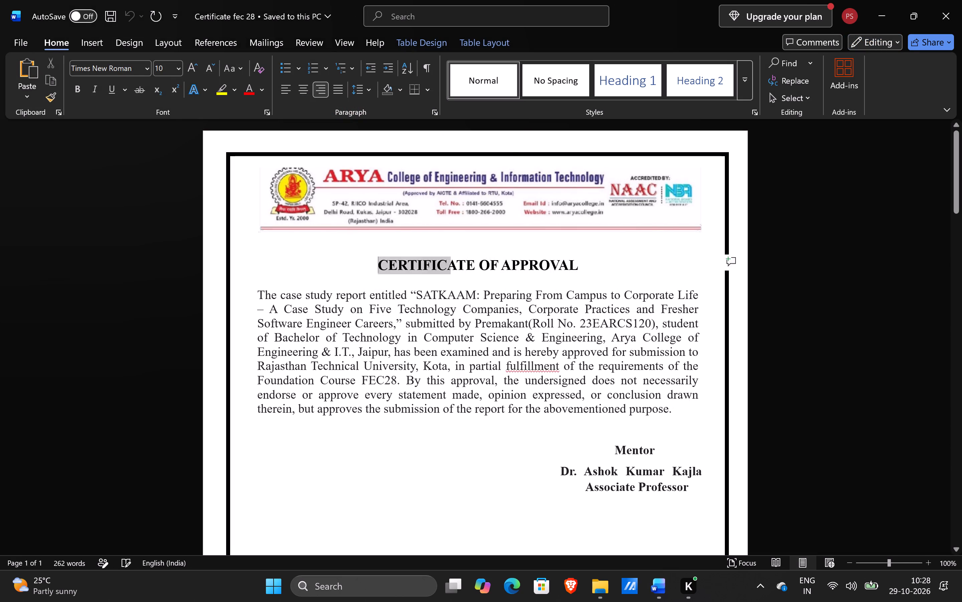
drag(475, 257, 583, 262)
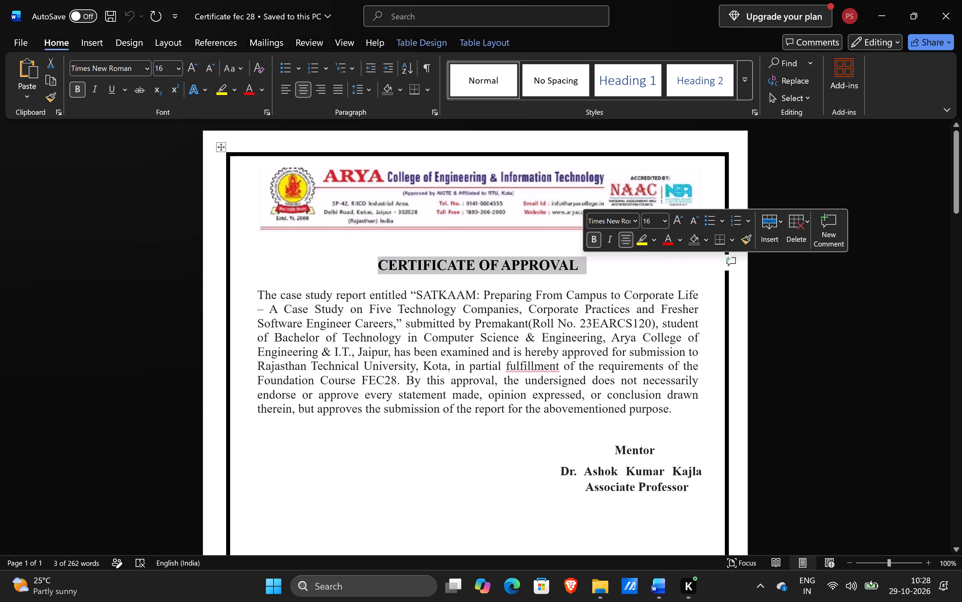
Set the body paragraph of the Certificate of Approval to font size 12.
drag(257, 293, 462, 339)
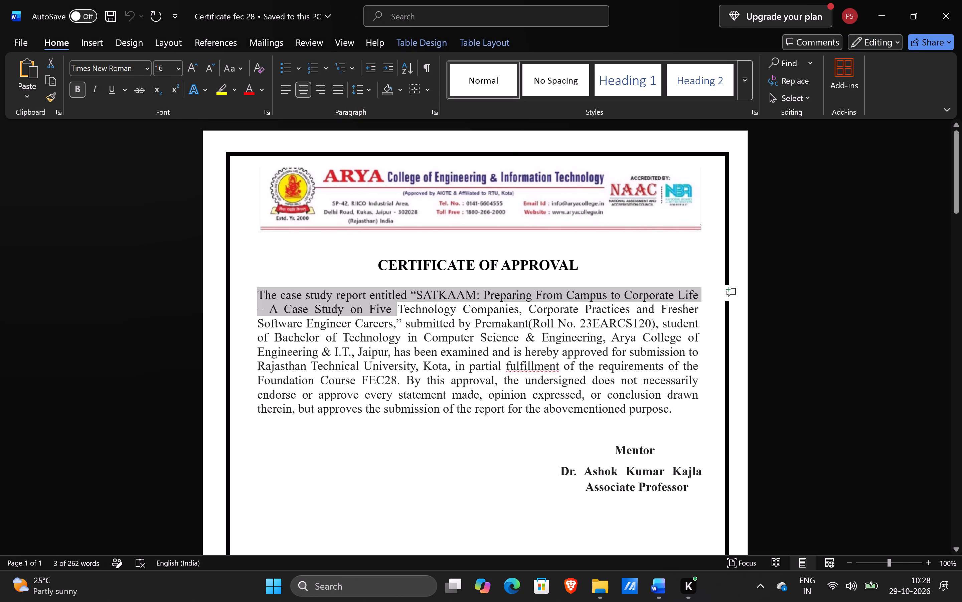
drag(462, 339, 678, 410)
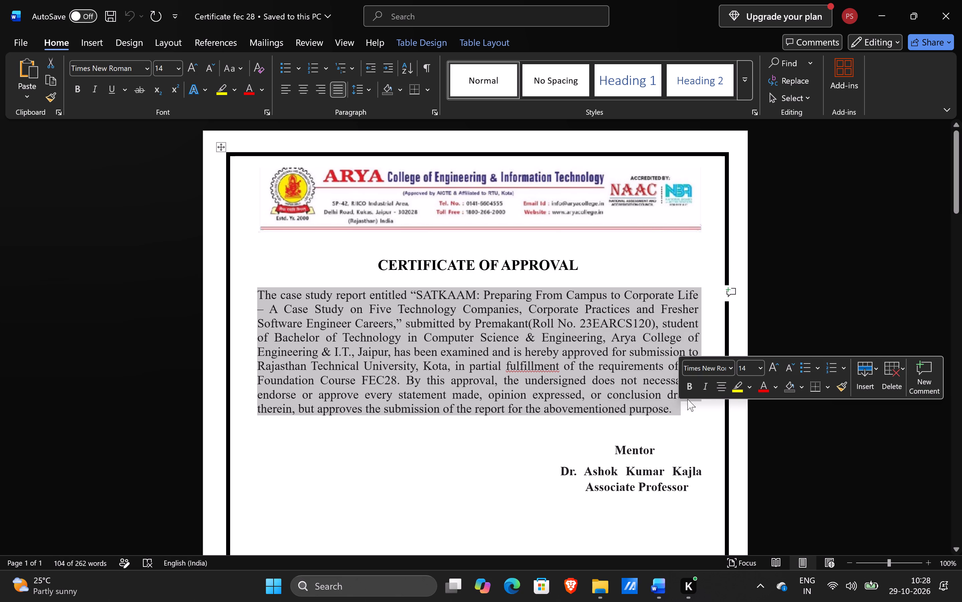
click(758, 369)
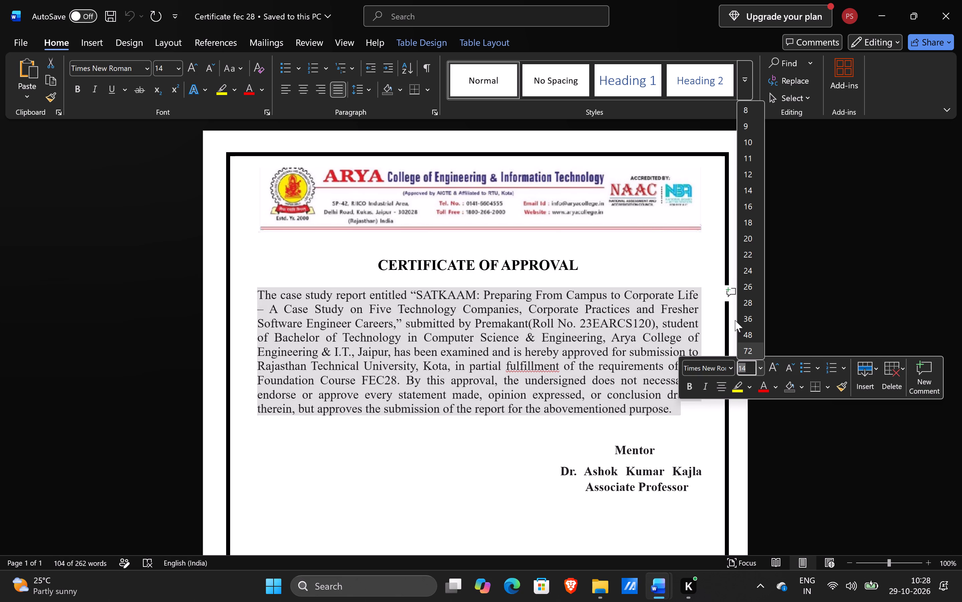
click(754, 172)
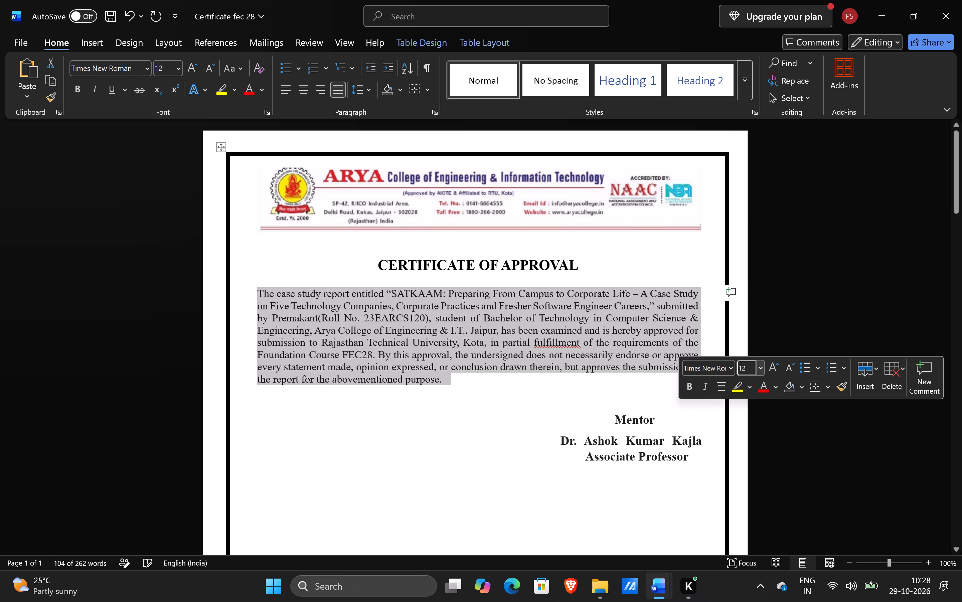
click(232, 292)
click(361, 553)
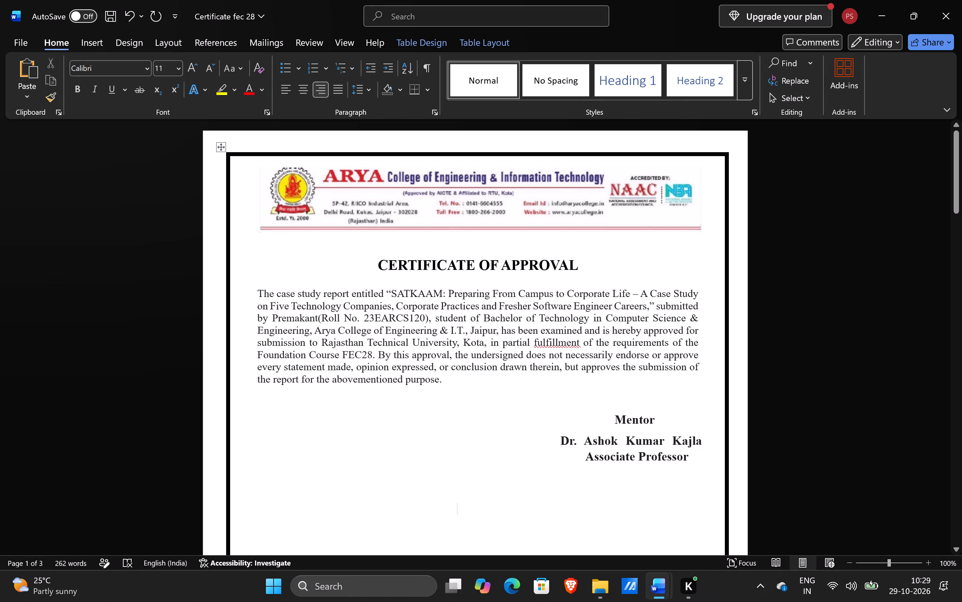
Check the font size of the DECLARATION heading on the second page.
scroll(490, 259, down, 14)
scroll(474, 264, down, 7)
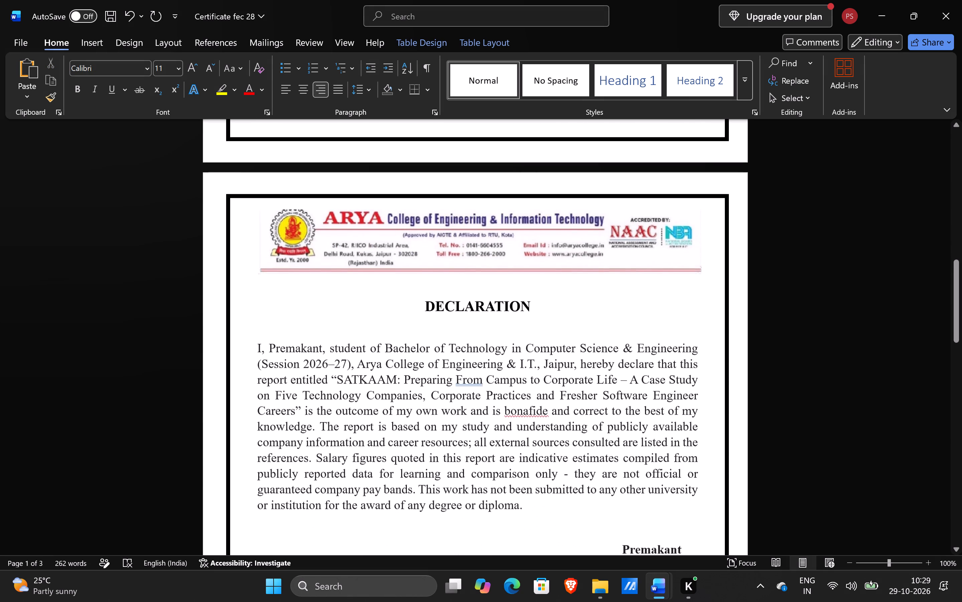
scroll(474, 264, down, 2)
drag(424, 243, 546, 244)
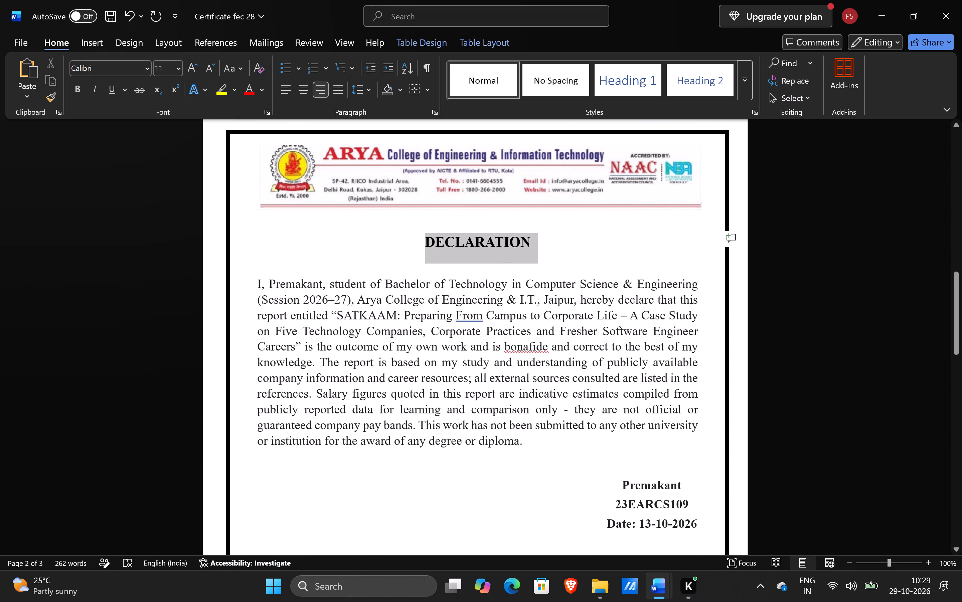
drag(546, 244, 548, 244)
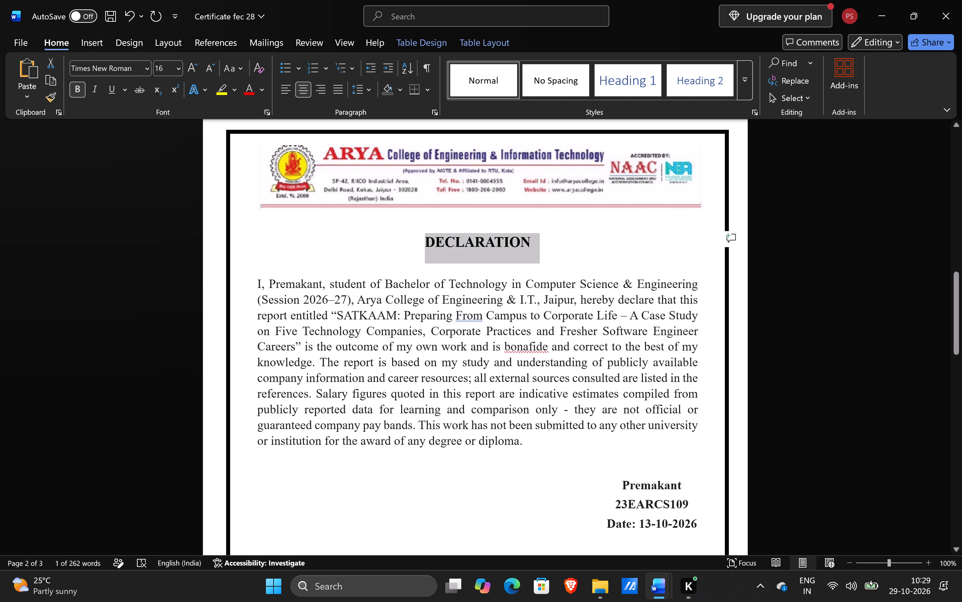
Set the body paragraph of the Declaration to font size 12.
drag(257, 282, 522, 409)
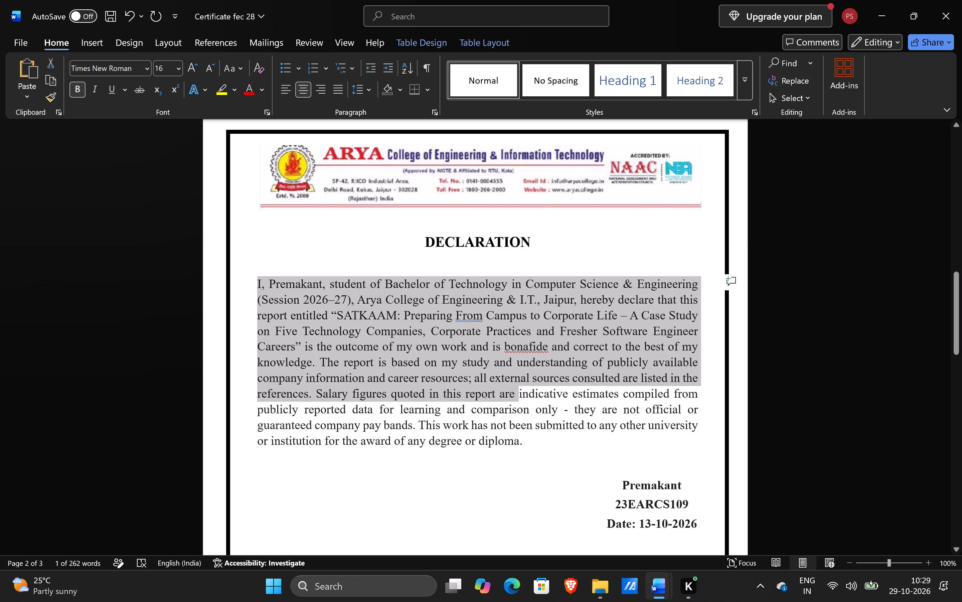
drag(522, 409, 539, 435)
click(621, 392)
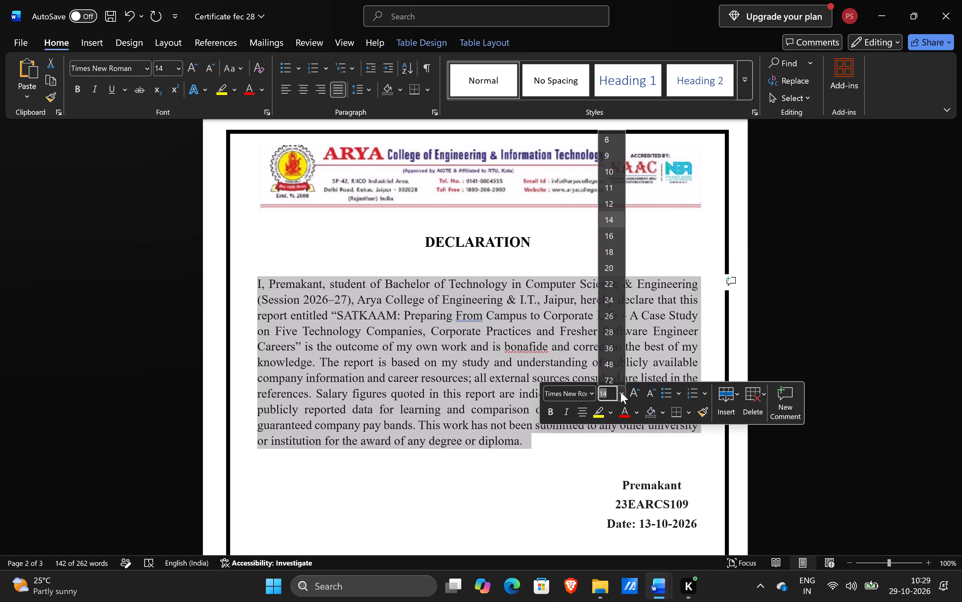
click(609, 201)
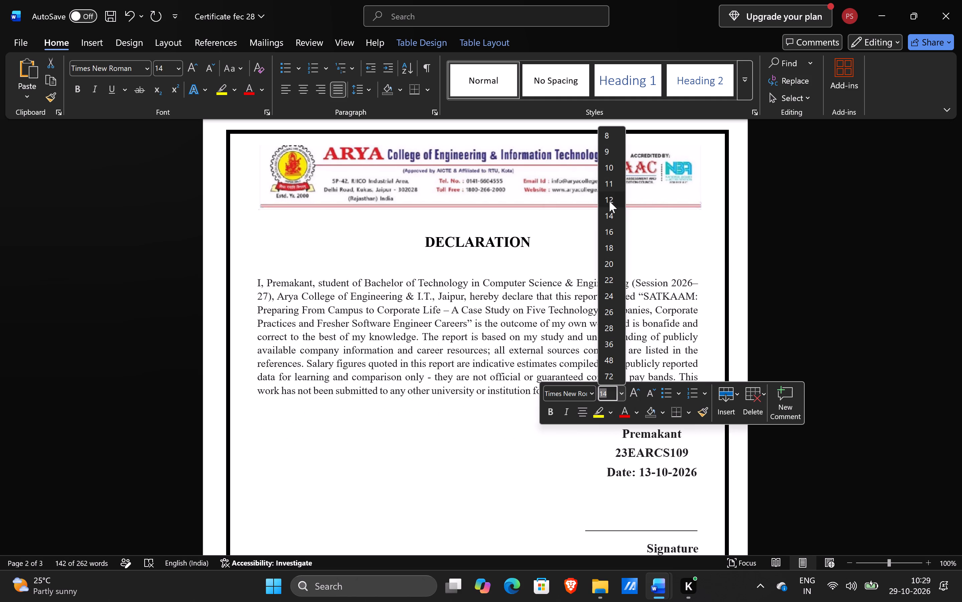
click(523, 491)
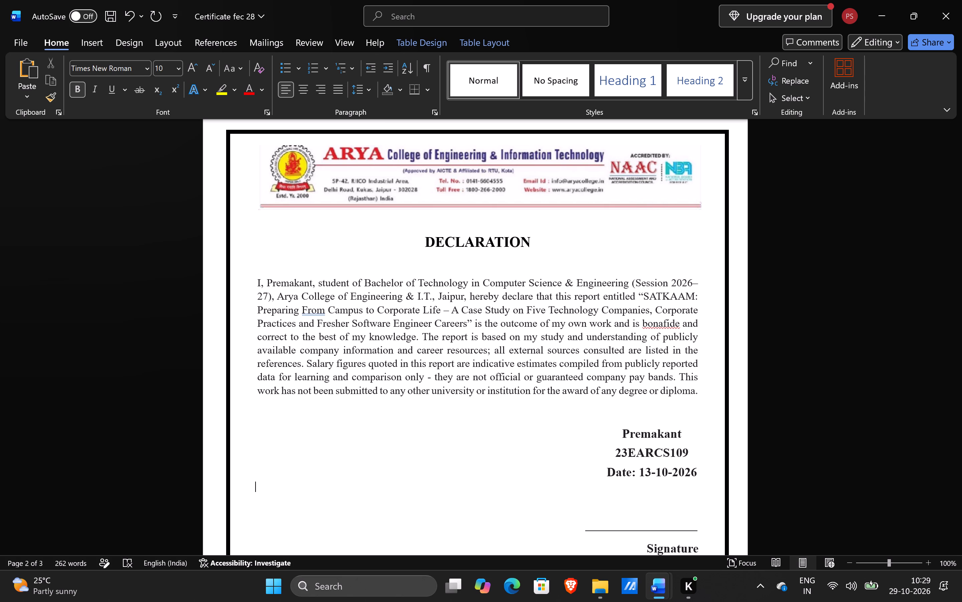
Look over the Declaration and Certificate pages, and minimize both the certificate and report documents to return to New Volume (D:) in File Explorer.
scroll(527, 239, down, 8)
scroll(527, 239, up, 10)
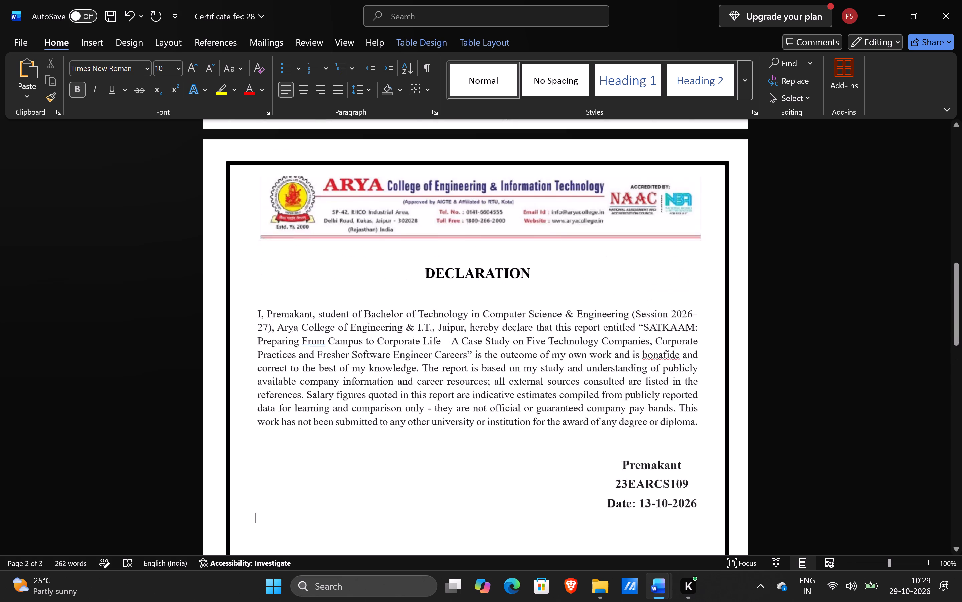
scroll(529, 243, up, 20)
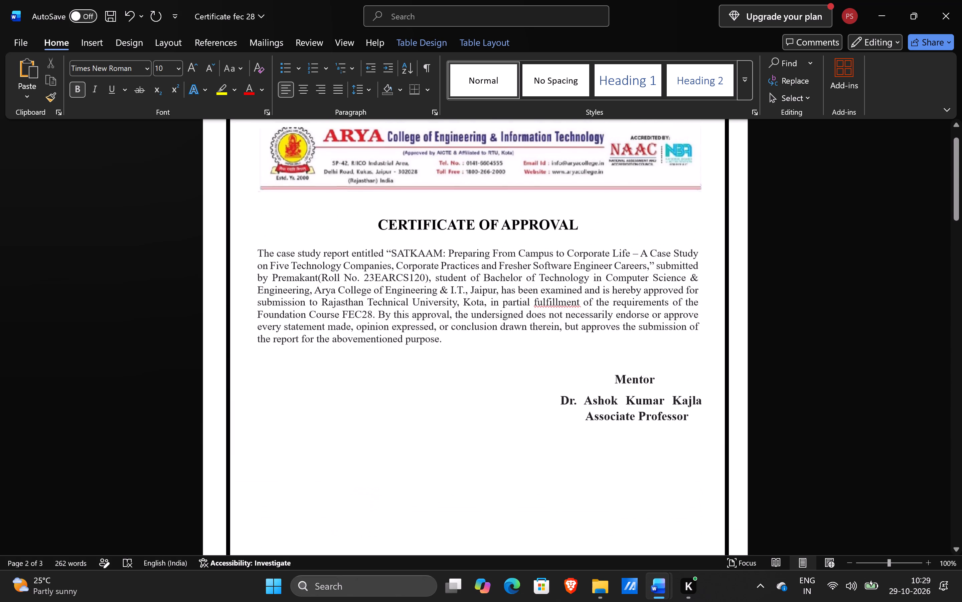
scroll(532, 251, up, 2)
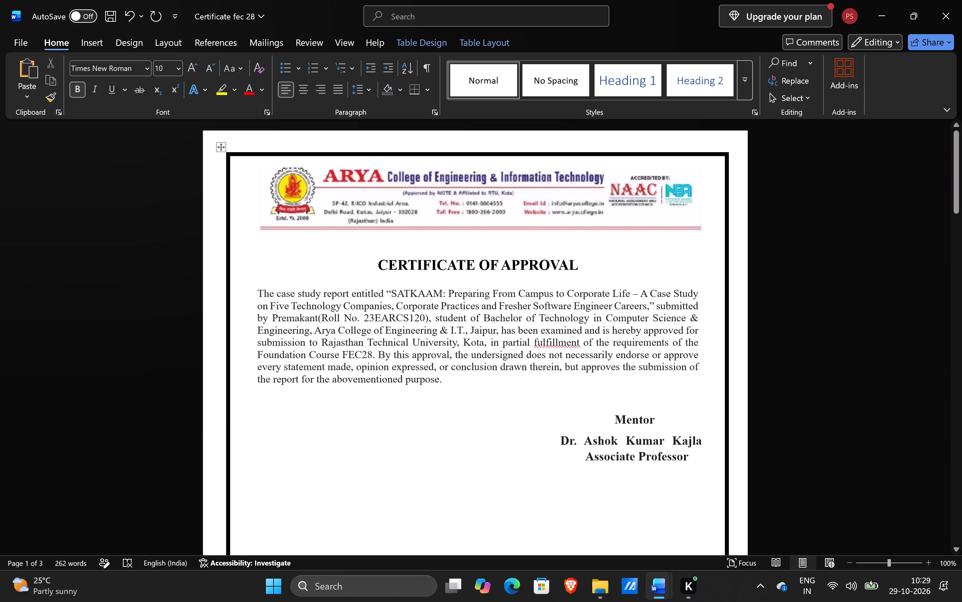
click(881, 20)
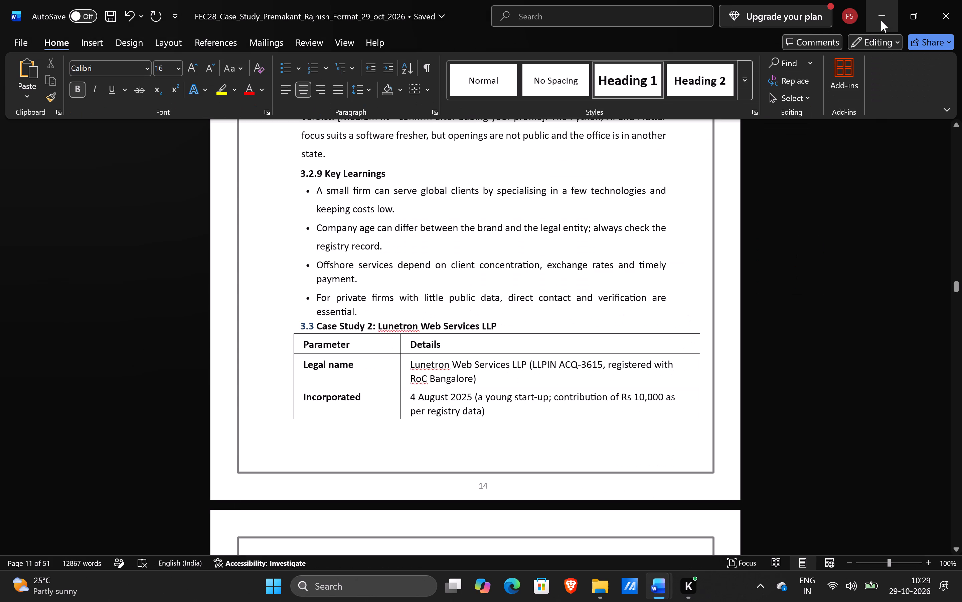
click(881, 20)
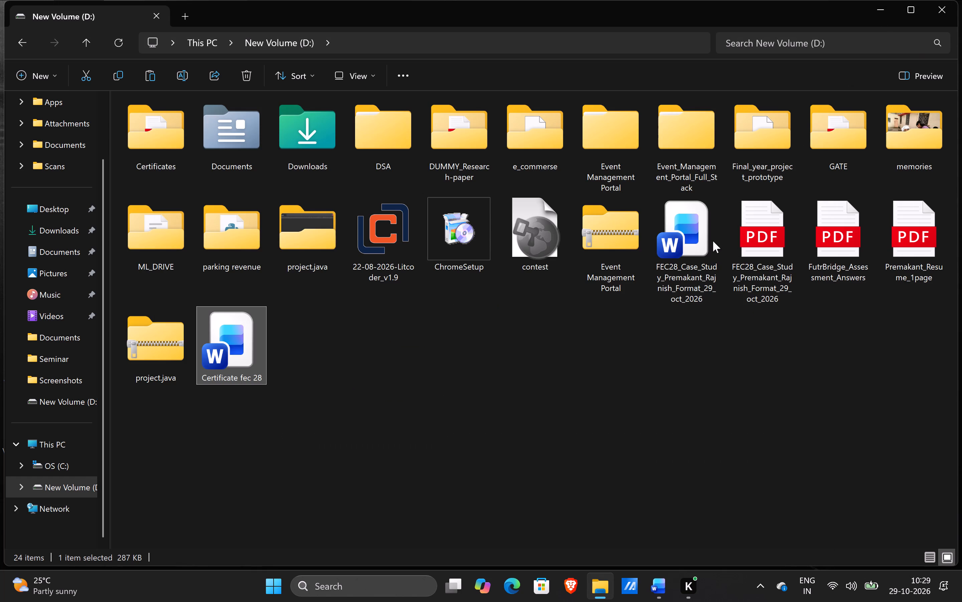